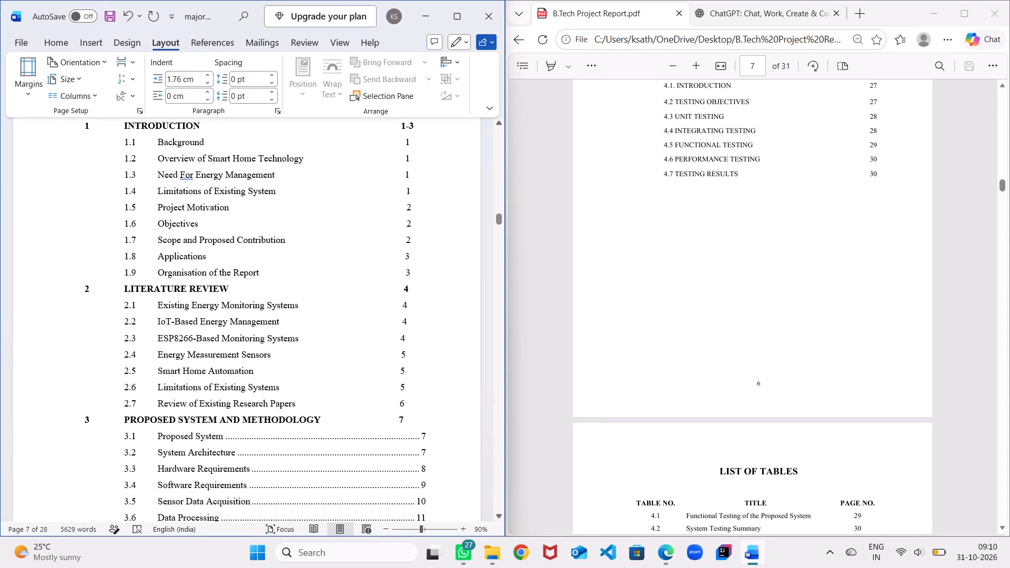
# Replace the dot leader of contents entry 3.1 Proposed System with spaces, aligning its page number with the column above.
pyautogui.click(421, 439)
pyautogui.moveTo(421, 439); pyautogui.dragTo(238, 436)
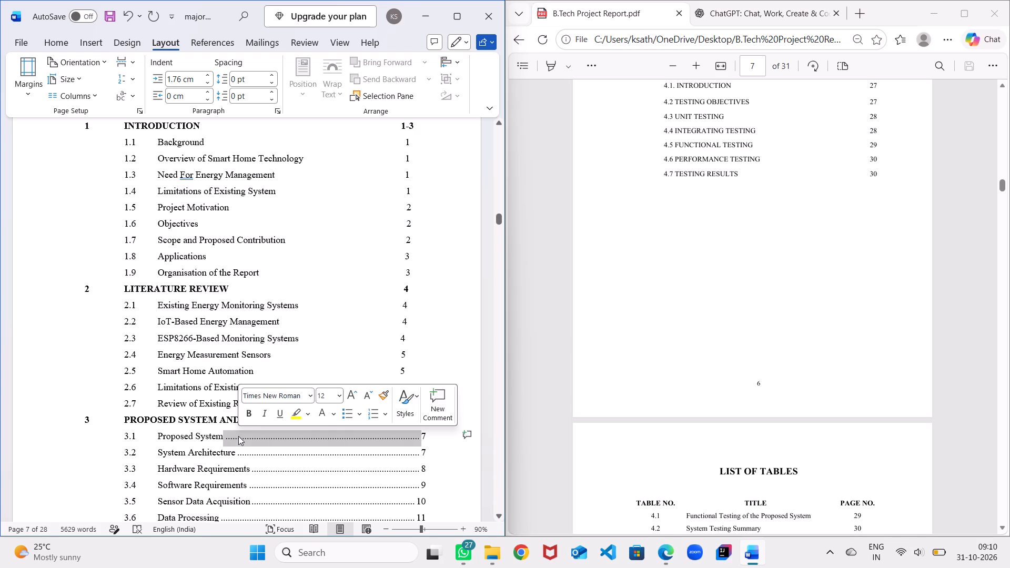
pyautogui.press('BackSpace')
pyautogui.press('space')
pyautogui.press('space')
pyautogui.press('space')
pyautogui.press('space')
pyautogui.press('space')
pyautogui.press('space')
pyautogui.press('space')
pyautogui.press('space')
pyautogui.press('space')
pyautogui.press('space')
pyautogui.press('space')
pyautogui.press('space')
pyautogui.press('space')
pyautogui.press('space')
pyautogui.press('space')
pyautogui.press('space')
pyautogui.press('space')
pyautogui.press('space')
pyautogui.press('space')
pyautogui.press('space')
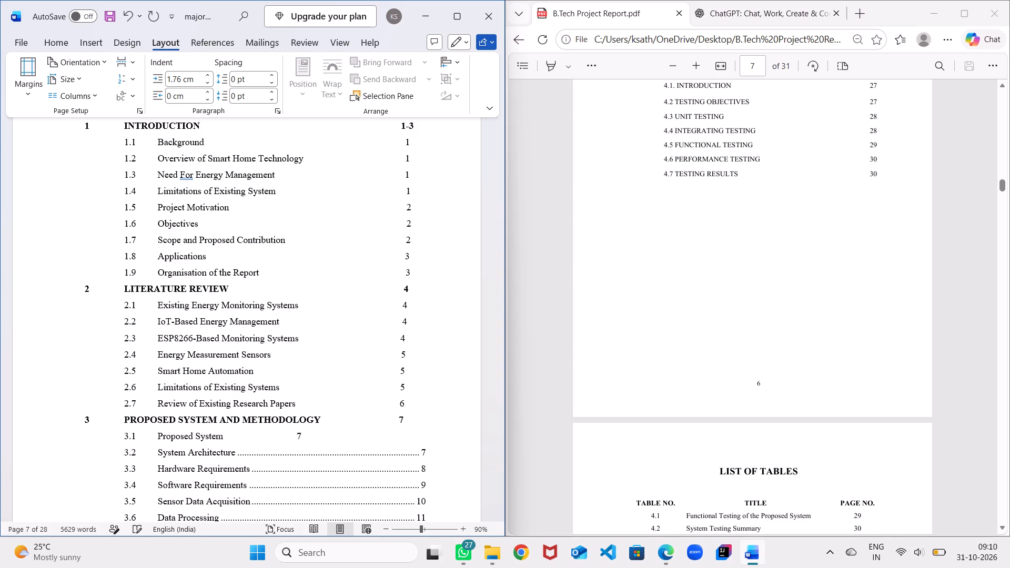
pyautogui.press('space')
pyautogui.press('space')
pyautogui.press('space')
pyautogui.press('space')
pyautogui.press('space')
pyautogui.press('space')
pyautogui.press('space')
# Replace the dot leader of entry 3.2 System Architecture with spaces, aligning its page number under the one for 3.1.
pyautogui.moveTo(238, 456); pyautogui.dragTo(372, 457)
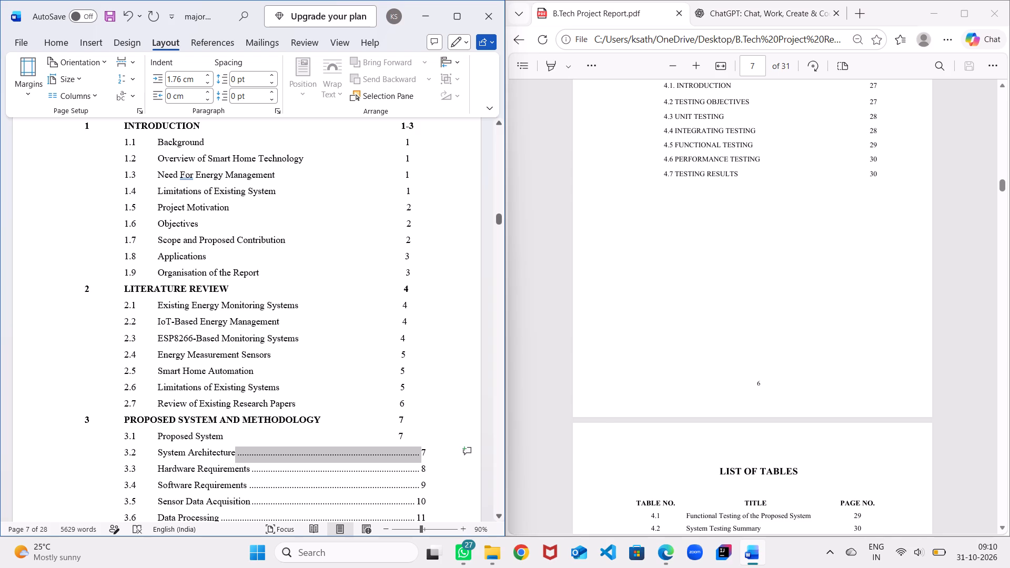
pyautogui.moveTo(372, 457); pyautogui.dragTo(384, 457)
pyautogui.press('BackSpace')
pyautogui.press('space')
pyautogui.press('space')
pyautogui.press('space')
pyautogui.press('space')
pyautogui.press('space')
pyautogui.press('space')
pyautogui.press('space')
pyautogui.press('space')
pyautogui.press('space')
pyautogui.press('space')
pyautogui.press('space')
pyautogui.press('space')
pyautogui.press('space')
pyautogui.press('space')
pyautogui.press('space')
pyautogui.press('space')
pyautogui.press('space')
pyautogui.press('space')
pyautogui.press('space')
pyautogui.press('space')
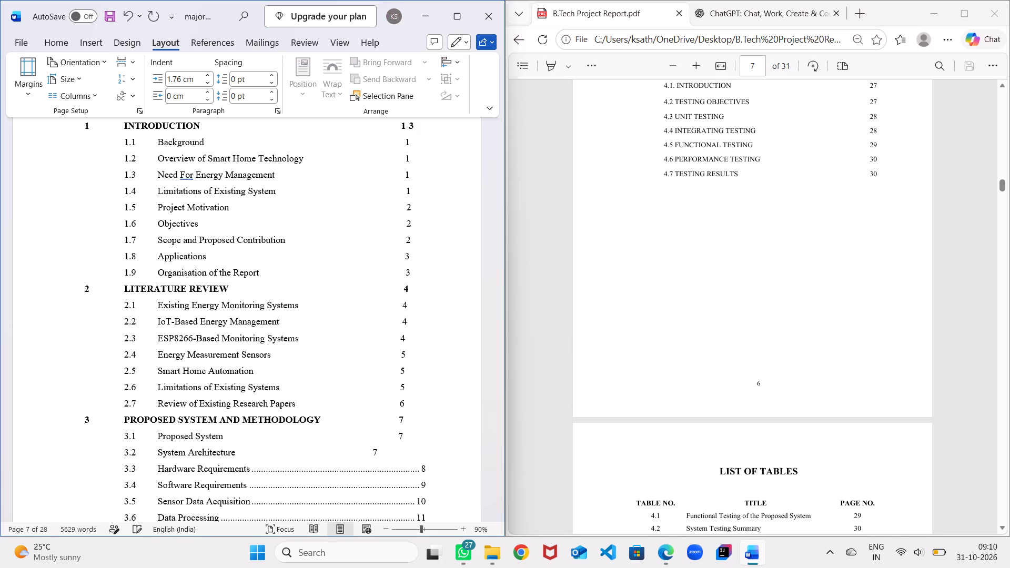
pyautogui.press('space')
pyautogui.press('space')
pyautogui.press('space')
pyautogui.press('space')
pyautogui.press('space')
pyautogui.press('space')
pyautogui.press('space')
pyautogui.press('space')
pyautogui.press('space')
# Replace the dot leader of entry 3.3 Hardware Requirements with spaces, aligning its page number with the column above.
pyautogui.moveTo(418, 469); pyautogui.dragTo(373, 469)
pyautogui.press('BackSpace')
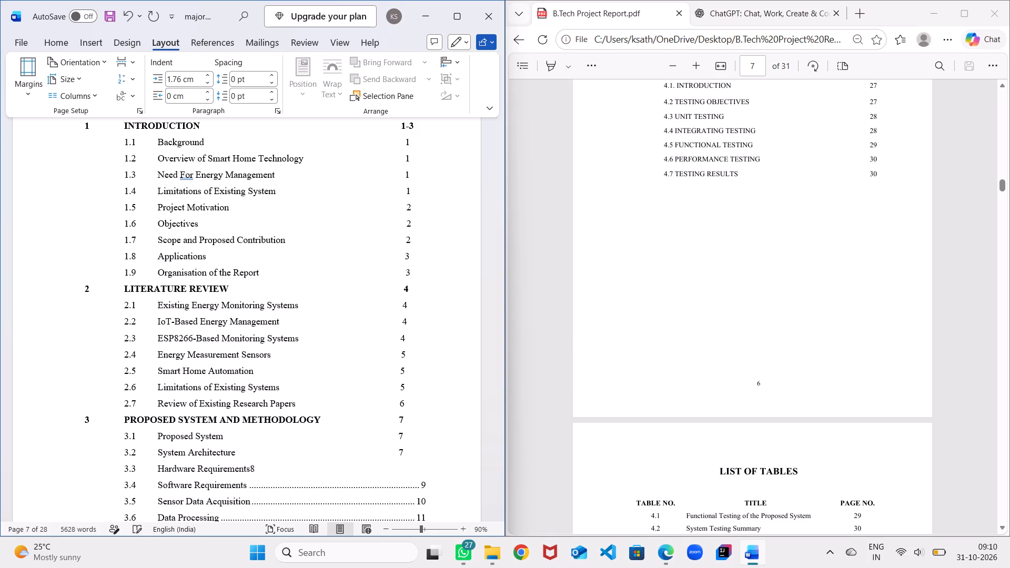
pyautogui.press('space')
pyautogui.press('space')
pyautogui.press('space')
pyautogui.press('space')
pyautogui.press('space')
pyautogui.press('space')
pyautogui.press('space')
pyautogui.press('space')
pyautogui.press('space')
pyautogui.press('space')
pyautogui.press('space')
pyautogui.press('space')
pyautogui.press('space')
pyautogui.press('space')
pyautogui.press('space')
pyautogui.press('space')
pyautogui.press('space')
pyautogui.press('space')
pyautogui.press('space')
pyautogui.press('space')
pyautogui.press('space')
pyautogui.press('space')
pyautogui.press('space')
pyautogui.press('space')
pyautogui.press('space')
pyautogui.press('space')
pyautogui.press('space')
pyautogui.press('space')
pyautogui.press('space')
pyautogui.press('space')
pyautogui.press('space')
pyautogui.press('space')
# Replace the dot leader of entry 3.4 Software Requirements with spaces, aligning its page number with the column above.
pyautogui.moveTo(419, 487); pyautogui.dragTo(415, 487)
pyautogui.moveTo(415, 487); pyautogui.dragTo(310, 484)
pyautogui.press('BackSpace')
pyautogui.press('space')
pyautogui.press('space')
pyautogui.press('space')
pyautogui.press('space')
pyautogui.press('space')
pyautogui.press('space')
pyautogui.press('space')
pyautogui.press('space')
pyautogui.press('space')
pyautogui.press('space')
pyautogui.press('space')
pyautogui.press('space')
pyautogui.press('space')
pyautogui.press('space')
pyautogui.press('space')
pyautogui.press('space')
pyautogui.press('space')
pyautogui.press('space')
pyautogui.press('space')
pyautogui.press('space')
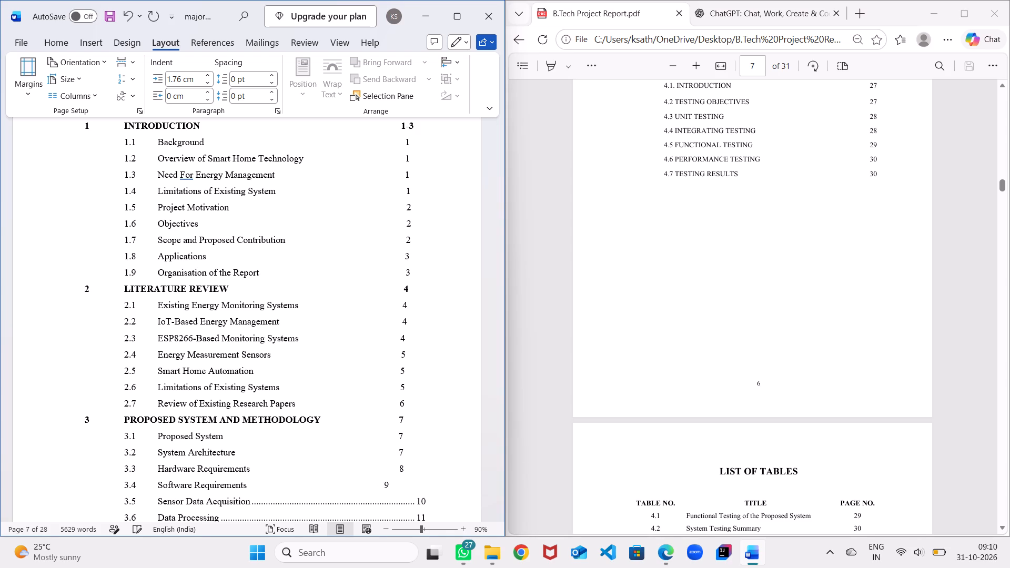
pyautogui.press('space')
pyautogui.press('space')
pyautogui.press('space')
pyautogui.press('space')
pyautogui.press('space')
pyautogui.press('space')
# Shift the page number of entry 2.3 ESP8266-Based Monitoring Systems one space outward to align it with 2.2.
pyautogui.click(400, 341)
pyautogui.press('space')
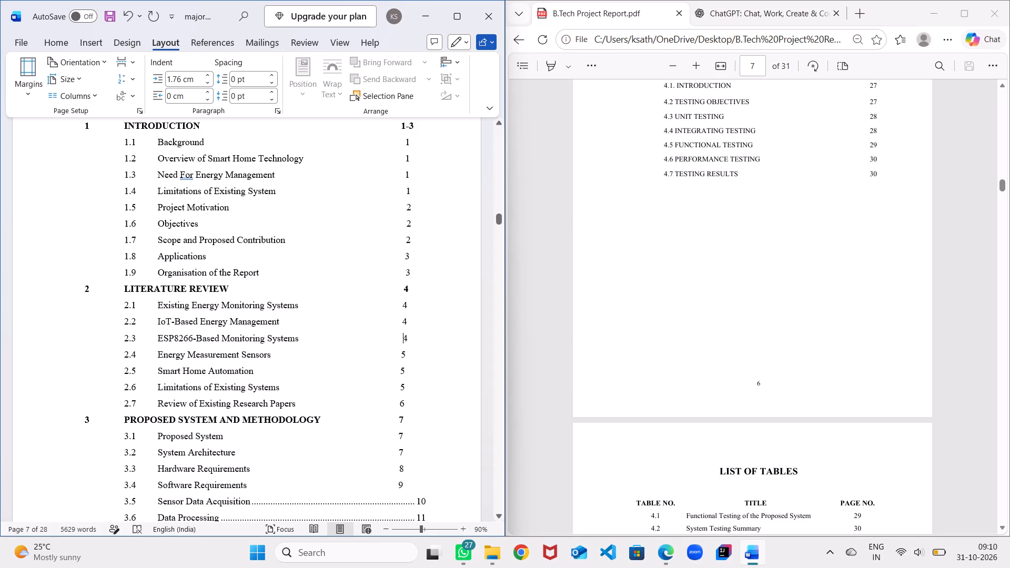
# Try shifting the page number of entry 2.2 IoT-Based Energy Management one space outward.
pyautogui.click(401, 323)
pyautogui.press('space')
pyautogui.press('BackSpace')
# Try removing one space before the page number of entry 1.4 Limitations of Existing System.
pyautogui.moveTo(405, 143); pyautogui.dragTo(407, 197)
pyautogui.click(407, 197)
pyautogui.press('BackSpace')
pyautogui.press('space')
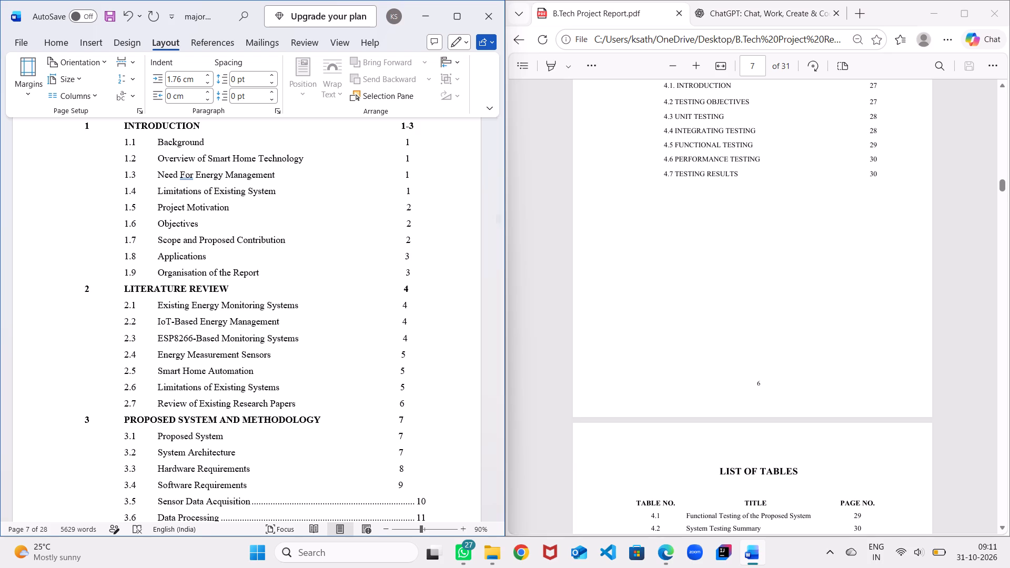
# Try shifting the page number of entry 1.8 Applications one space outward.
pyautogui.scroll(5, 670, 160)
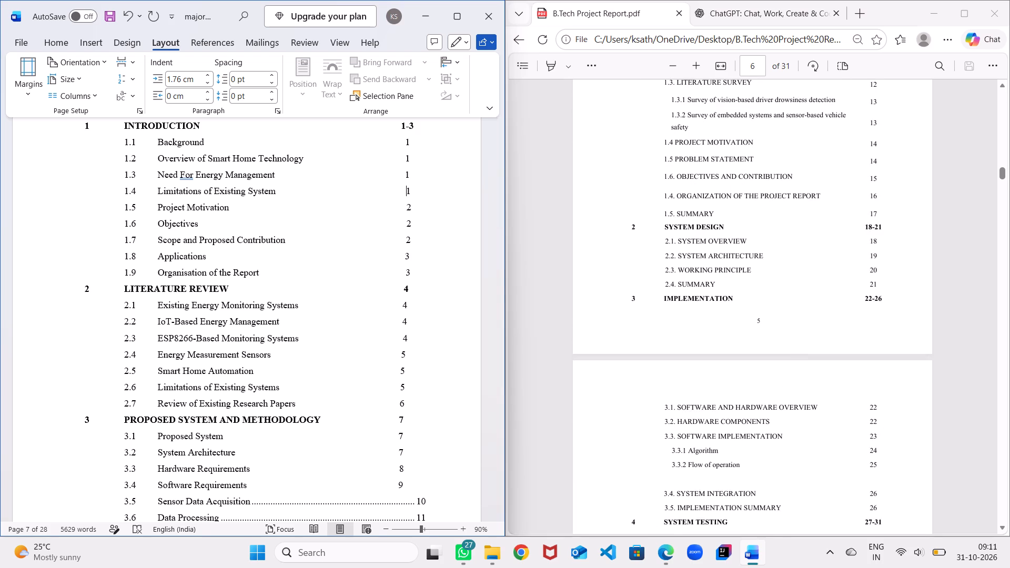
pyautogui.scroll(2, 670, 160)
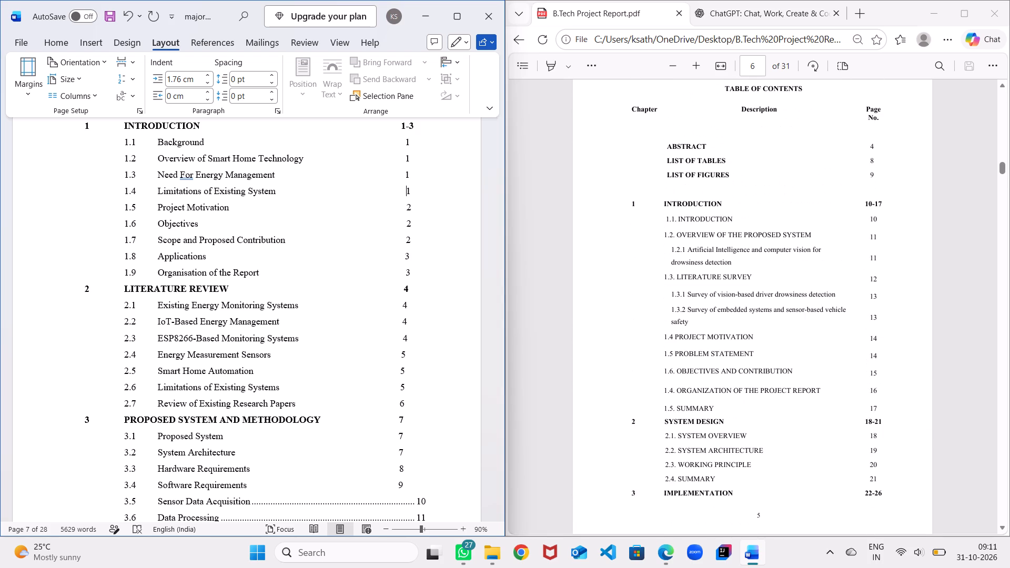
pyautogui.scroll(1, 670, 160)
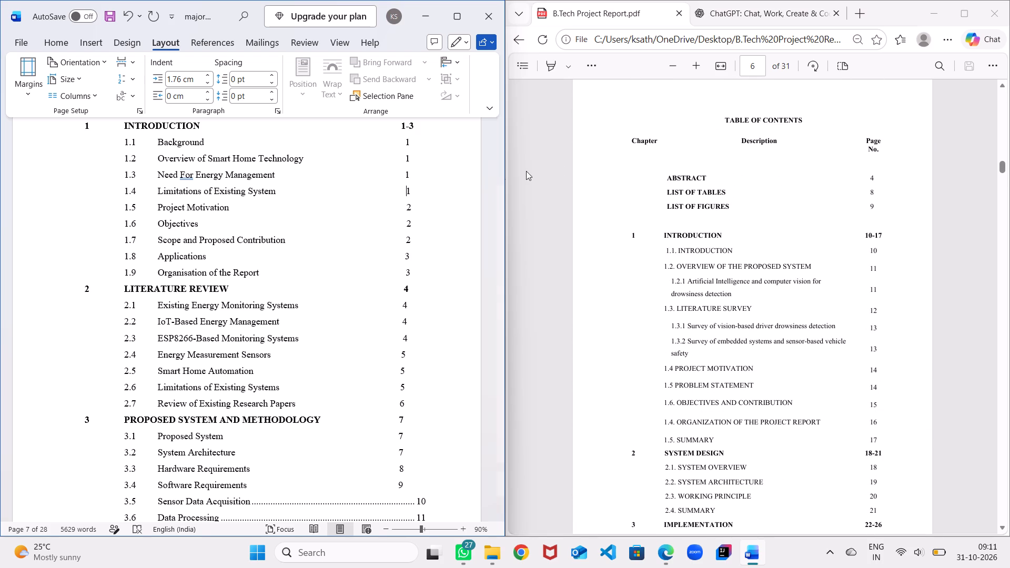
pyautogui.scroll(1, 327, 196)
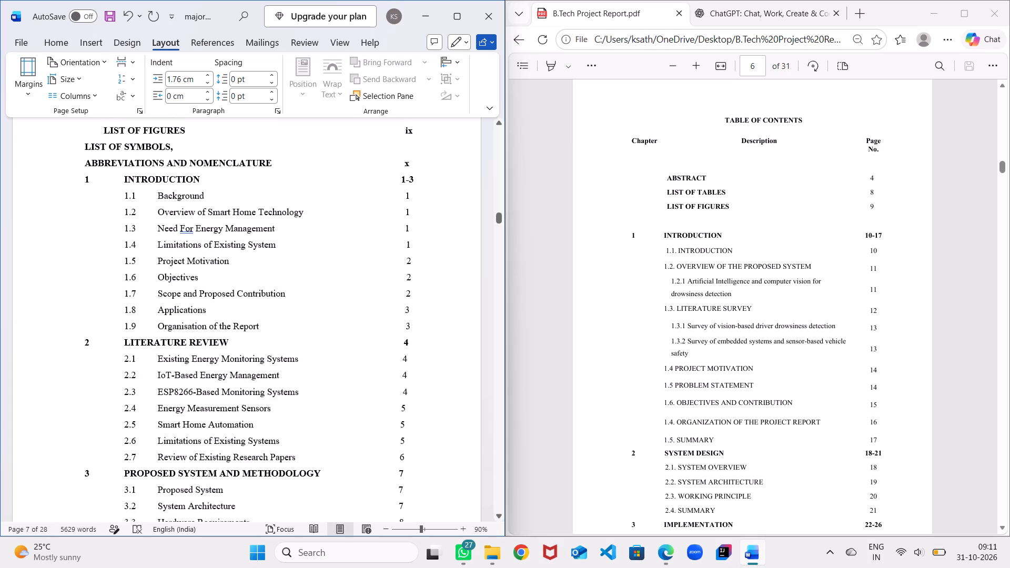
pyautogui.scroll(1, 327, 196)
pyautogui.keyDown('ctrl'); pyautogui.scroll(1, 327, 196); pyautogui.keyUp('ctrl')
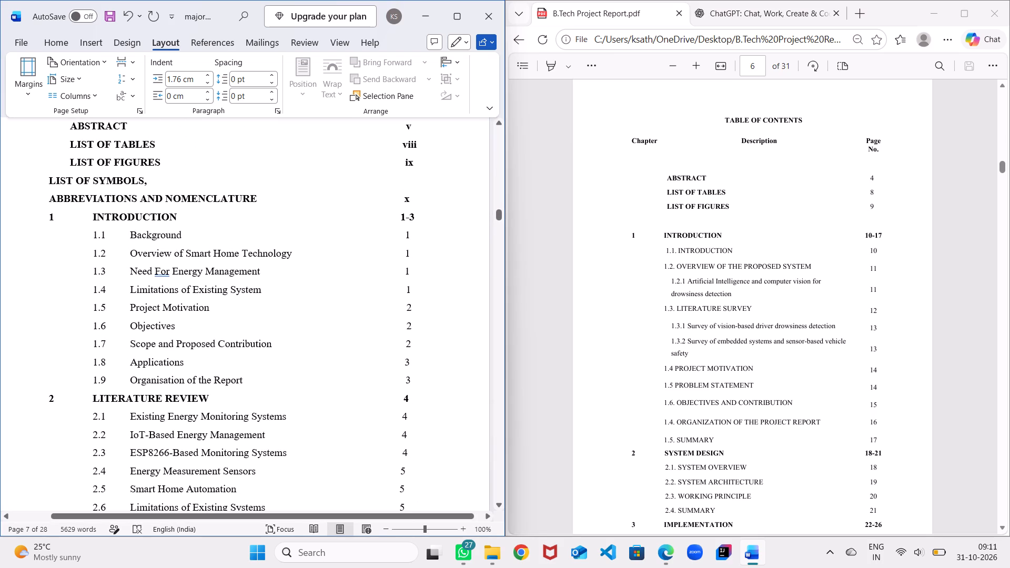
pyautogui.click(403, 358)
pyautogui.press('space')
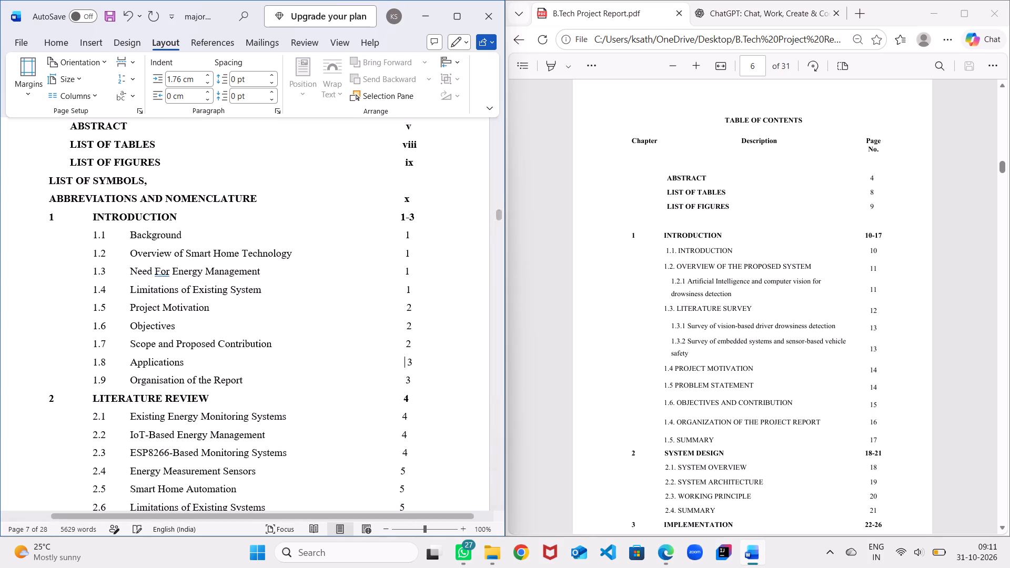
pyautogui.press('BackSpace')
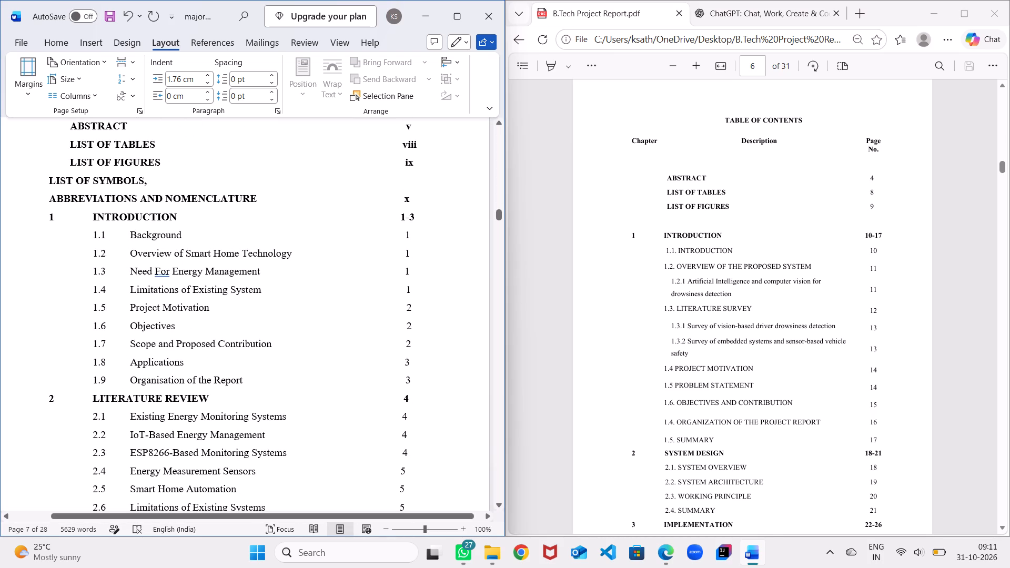
# Replace the dot leader of entry 3.7 IoT Cloud Integration with spaces, bringing its page number out to the page-number column.
pyautogui.scroll(-2, 406, 382)
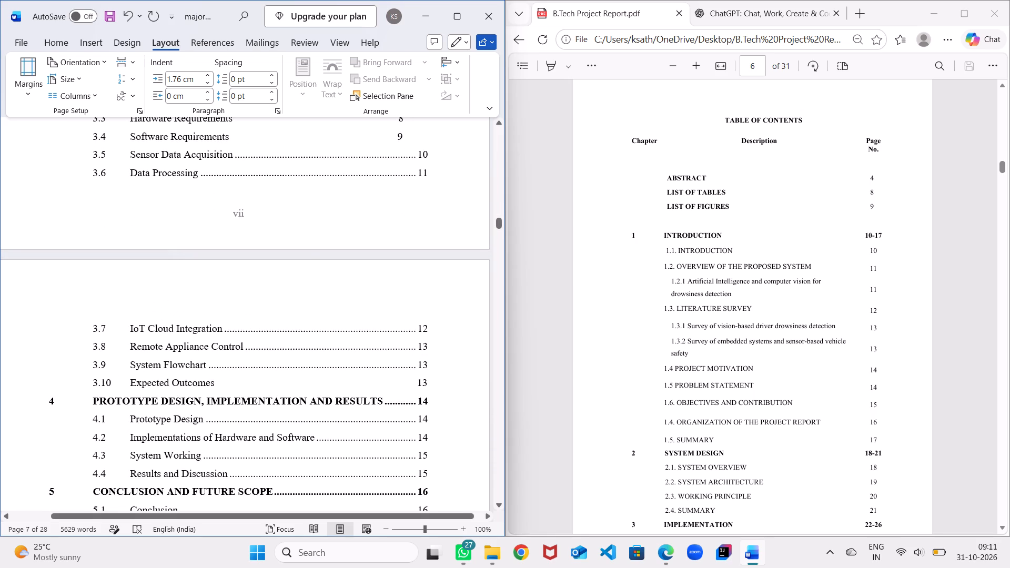
pyautogui.moveTo(416, 334); pyautogui.dragTo(240, 336)
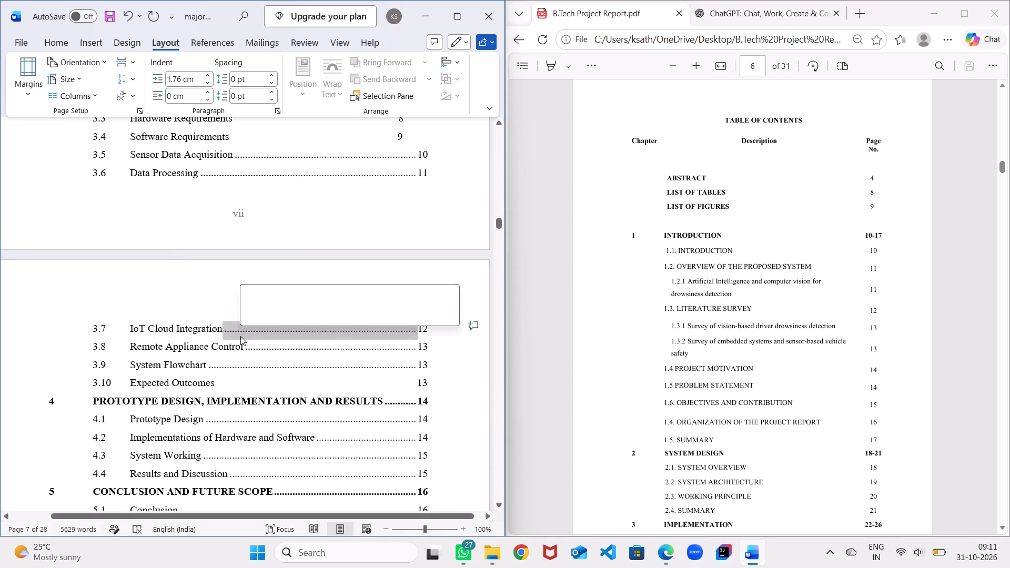
pyautogui.press('BackSpace')
pyautogui.press('space')
pyautogui.press('space')
pyautogui.press('space')
pyautogui.press('space')
pyautogui.press('space')
pyautogui.press('space')
pyautogui.press('space')
pyautogui.press('space')
pyautogui.press('space')
pyautogui.press('space')
pyautogui.press('space')
pyautogui.press('space')
pyautogui.press('space')
pyautogui.press('space')
pyautogui.press('space')
pyautogui.press('space')
pyautogui.press('space')
pyautogui.press('space')
pyautogui.press('space')
pyautogui.press('space')
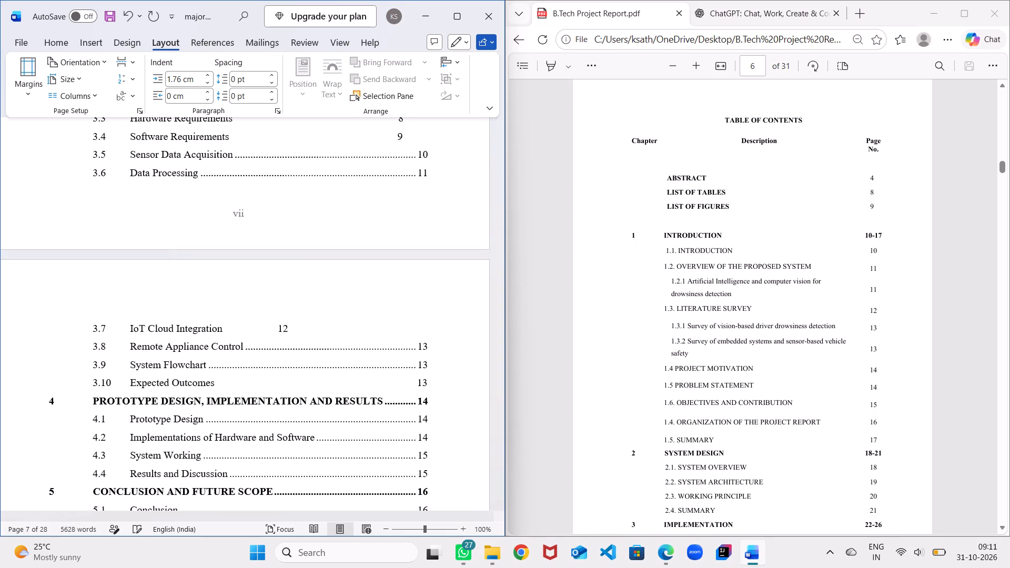
pyautogui.press('space')
pyautogui.press('space')
pyautogui.press('space')
pyautogui.press('space')
pyautogui.press('space')
pyautogui.press('space')
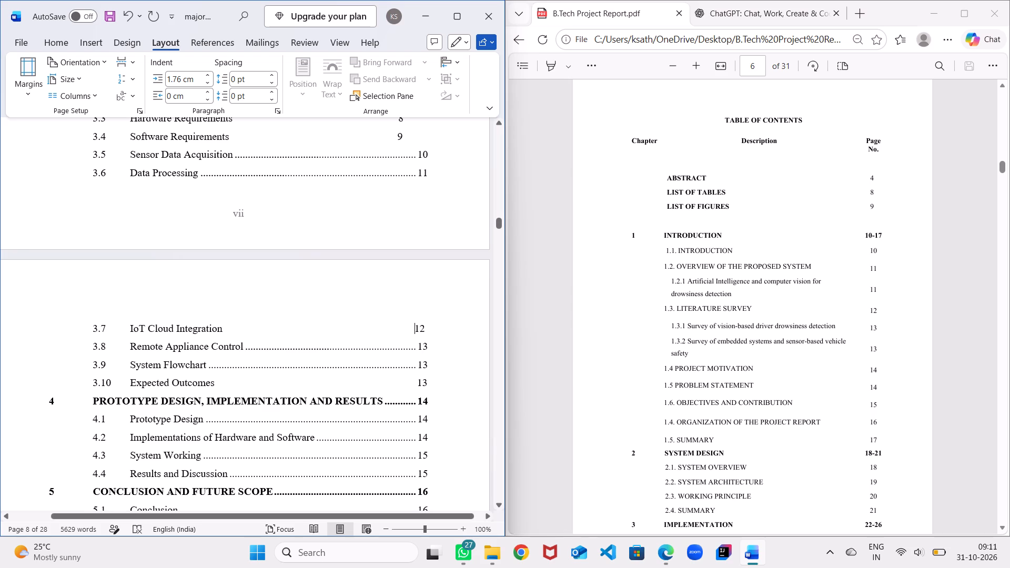
# Replace the dot leader of entry 3.8 Remote Appliance Control with spaces, aligning its page number with that of 3.7.
pyautogui.click(415, 350)
pyautogui.moveTo(415, 350); pyautogui.dragTo(399, 351)
pyautogui.moveTo(399, 351); pyautogui.dragTo(429, 349)
pyautogui.click(429, 349)
pyautogui.moveTo(418, 349); pyautogui.dragTo(410, 351)
pyautogui.moveTo(410, 351); pyautogui.dragTo(375, 346)
pyautogui.moveTo(416, 348); pyautogui.dragTo(402, 354)
pyautogui.moveTo(402, 354); pyautogui.dragTo(266, 347)
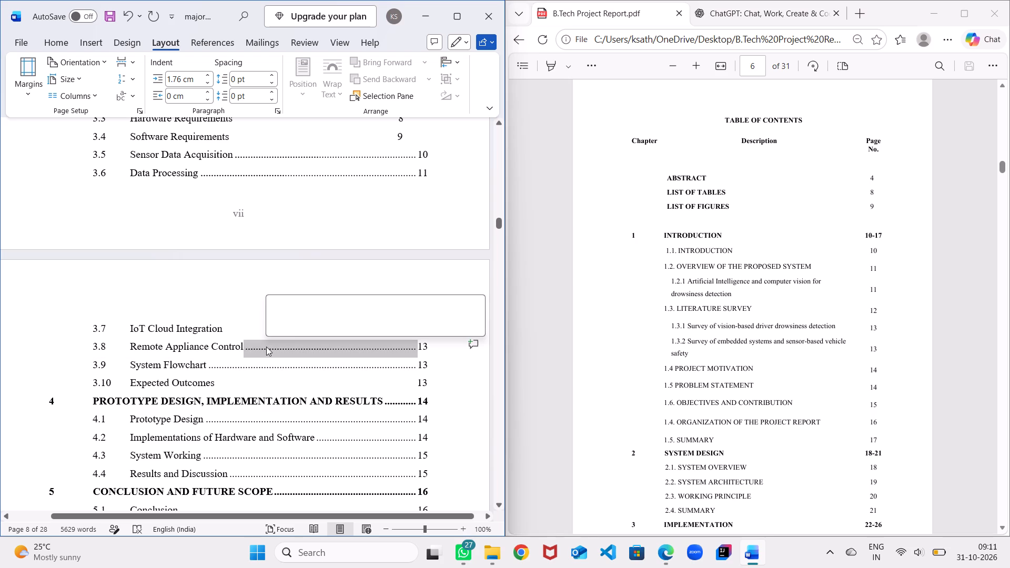
pyautogui.press('BackSpace')
pyautogui.press('space')
pyautogui.press('space')
pyautogui.press('space')
pyautogui.press('space')
pyautogui.press('space')
pyautogui.press('space')
pyautogui.press('space')
pyautogui.press('space')
pyautogui.press('space')
pyautogui.press('space')
pyautogui.press('space')
pyautogui.press('space')
pyautogui.press('space')
pyautogui.press('space')
pyautogui.press('space')
pyautogui.press('space')
pyautogui.press('space')
pyautogui.press('space')
pyautogui.press('space')
pyautogui.press('space')
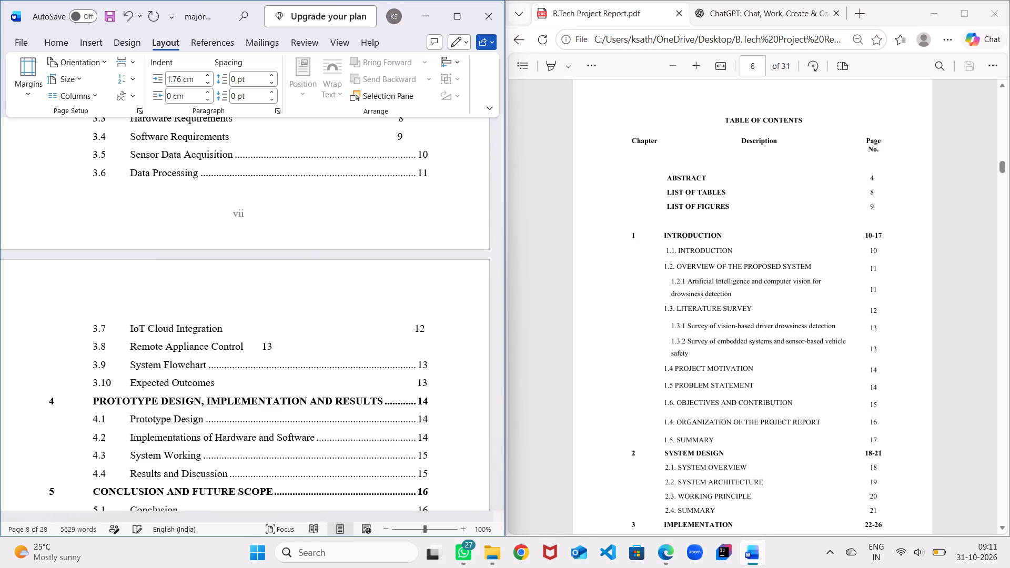
pyautogui.press('space')
pyautogui.press('space')
pyautogui.press('space')
pyautogui.press('space')
pyautogui.press('space')
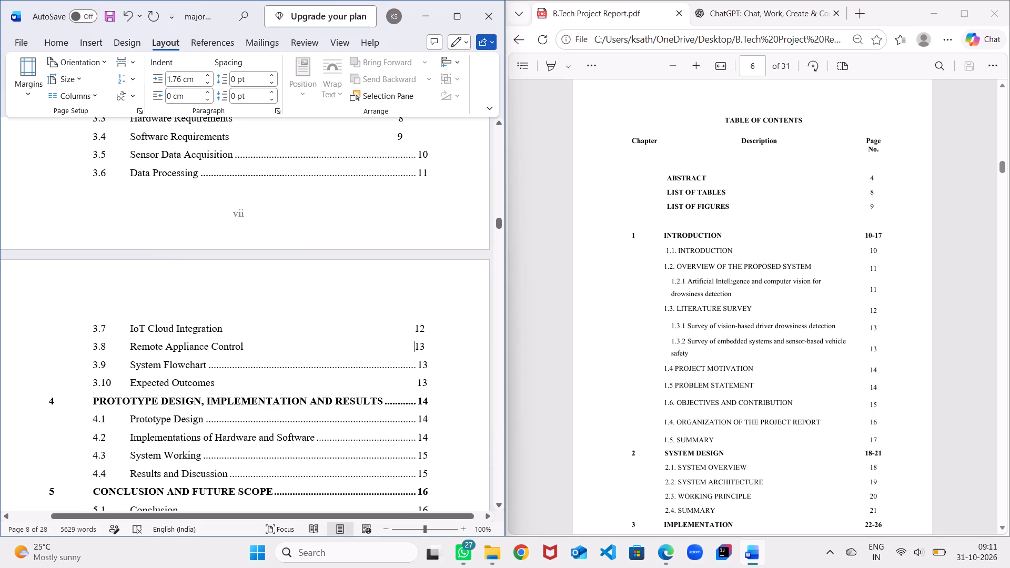
# Replace the dot leader of entry 3.9 System Flowchart with spaces, aligning its page number with that of 3.8.
pyautogui.click(416, 370)
pyautogui.moveTo(416, 370); pyautogui.dragTo(393, 367)
pyautogui.moveTo(393, 367); pyautogui.dragTo(256, 369)
pyautogui.press('BackSpace')
pyautogui.press('space')
pyautogui.press('space')
pyautogui.press('space')
pyautogui.press('space')
pyautogui.press('space')
pyautogui.press('space')
pyautogui.press('space')
pyautogui.press('space')
pyautogui.press('space')
pyautogui.press('space')
pyautogui.press('space')
pyautogui.press('space')
pyautogui.press('space')
pyautogui.press('space')
pyautogui.press('space')
pyautogui.press('space')
pyautogui.press('space')
pyautogui.press('space')
pyautogui.press('space')
pyautogui.press('space')
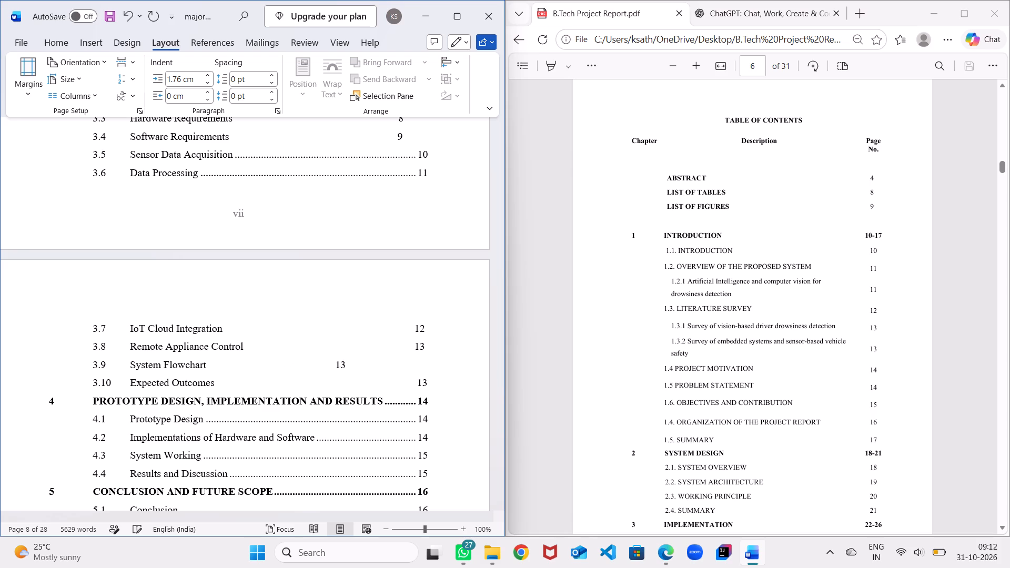
pyautogui.press('space')
pyautogui.press('space')
pyautogui.press('space')
pyautogui.press('space')
pyautogui.press('space')
# Replace the dot leader of chapter 4 heading PROTOTYPE DESIGN, IMPLEMENTATION AND RESULTS with spaces, aligning its page number with the entries above.
pyautogui.click(417, 404)
pyautogui.press('BackSpace')
pyautogui.press('space')
pyautogui.press('space')
pyautogui.press('space')
pyautogui.press('space')
pyautogui.press('space')
pyautogui.press('space')
pyautogui.press('space')
pyautogui.press('space')
pyautogui.press('space')
pyautogui.press('space')
pyautogui.press('space')
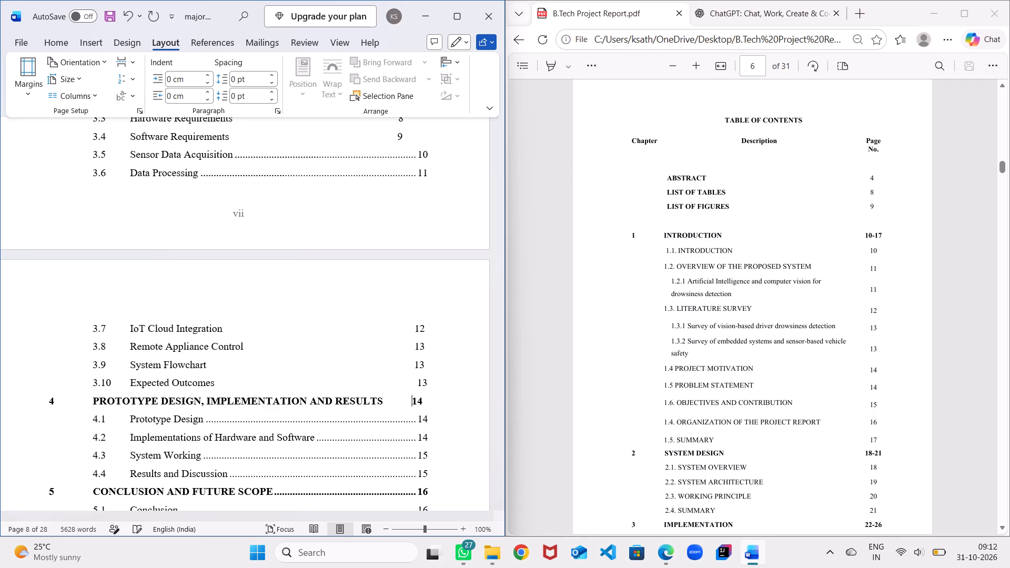
pyautogui.press('space')
pyautogui.press('space')
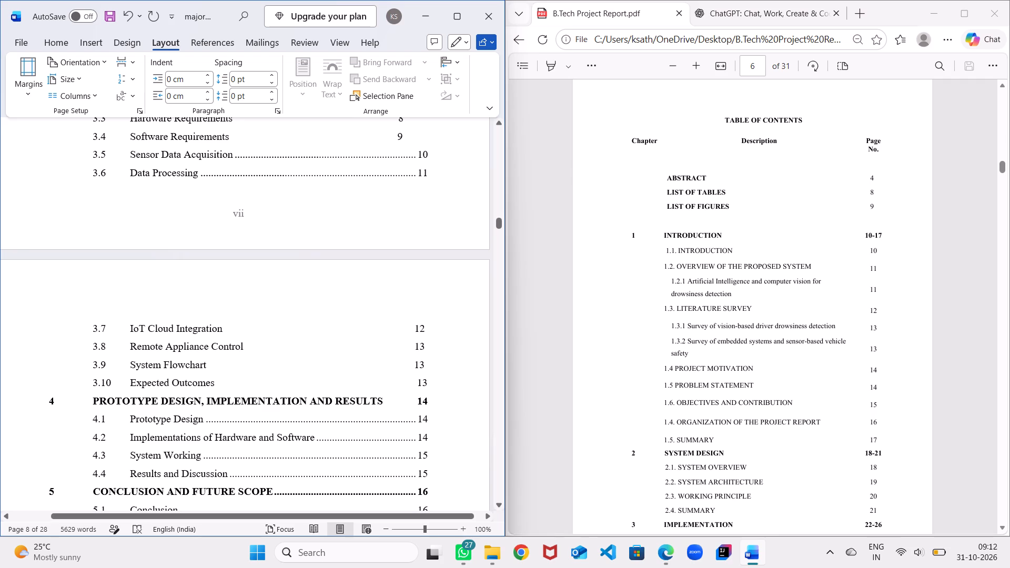
# Replace the dot leader of entry 4.1 Prototype Design with spaces, aligning its page number with the chapter 4 heading's.
pyautogui.click(416, 422)
pyautogui.press('BackSpace')
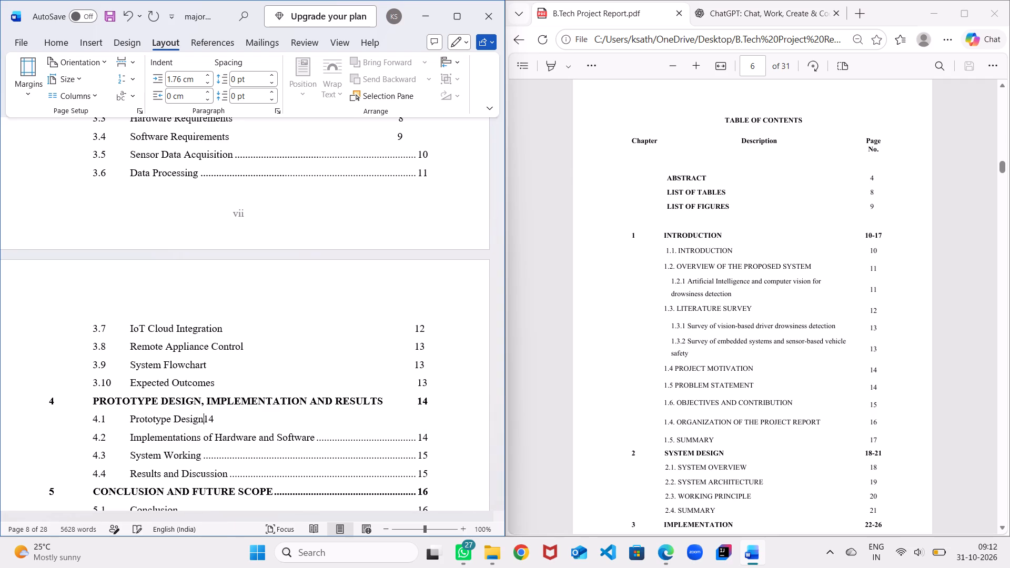
pyautogui.press('space')
pyautogui.press('space')
pyautogui.press('space')
pyautogui.press('space')
pyautogui.press('space')
pyautogui.press('space')
pyautogui.press('space')
pyautogui.press('space')
pyautogui.press('space')
pyautogui.press('space')
pyautogui.press('space')
pyautogui.press('space')
pyautogui.press('space')
pyautogui.press('space')
pyautogui.press('space')
pyautogui.press('space')
pyautogui.press('space')
pyautogui.press('space')
pyautogui.press('space')
pyautogui.press('space')
pyautogui.press('space')
pyautogui.press('space')
pyautogui.press('space')
pyautogui.press('space')
pyautogui.press('space')
pyautogui.press('space')
pyautogui.press('space')
pyautogui.press('space')
pyautogui.press('space')
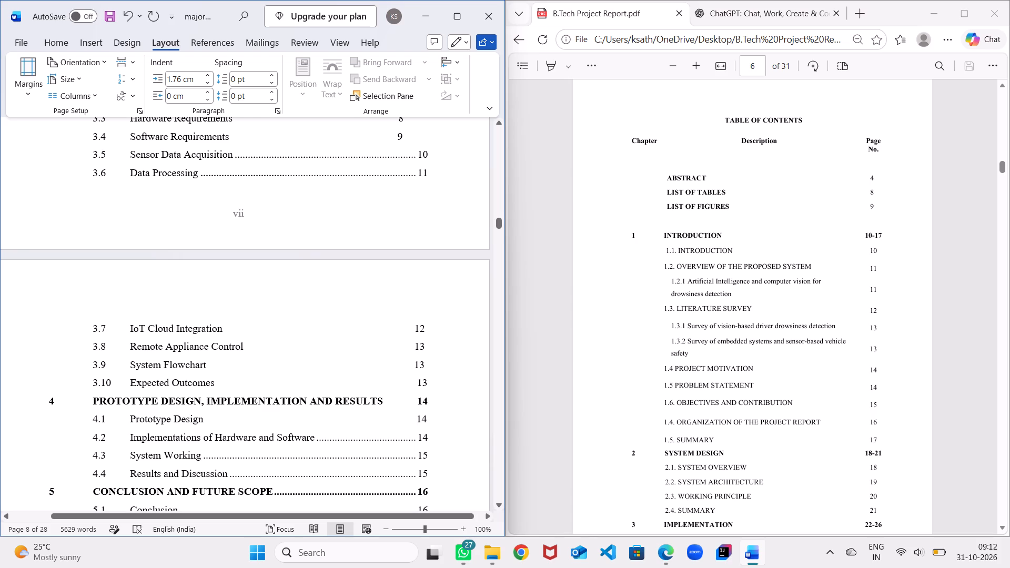
# Replace the dot leader of entry 4.2 Implementations of Hardware and Software with spaces, aligning its page number with that of 4.1.
pyautogui.click(418, 439)
pyautogui.press('BackSpace')
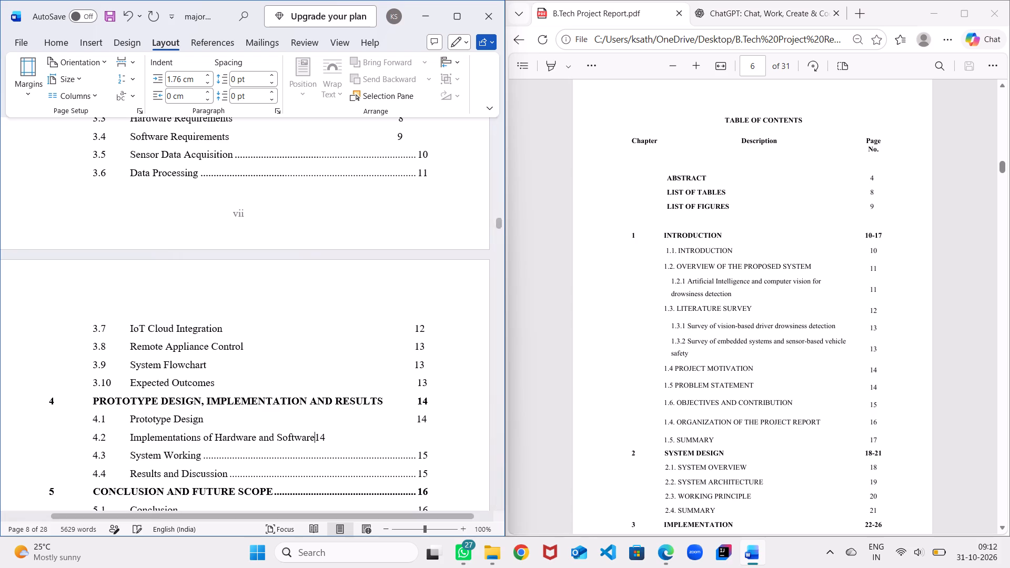
pyautogui.press('space')
pyautogui.press('space')
pyautogui.press('space')
pyautogui.press('space')
pyautogui.press('space')
pyautogui.press('space')
pyautogui.press('space')
pyautogui.press('space')
pyautogui.press('space')
pyautogui.press('space')
pyautogui.press('space')
pyautogui.press('space')
pyautogui.press('space')
pyautogui.press('space')
pyautogui.press('space')
pyautogui.press('space')
pyautogui.press('space')
pyautogui.press('space')
pyautogui.press('space')
pyautogui.press('space')
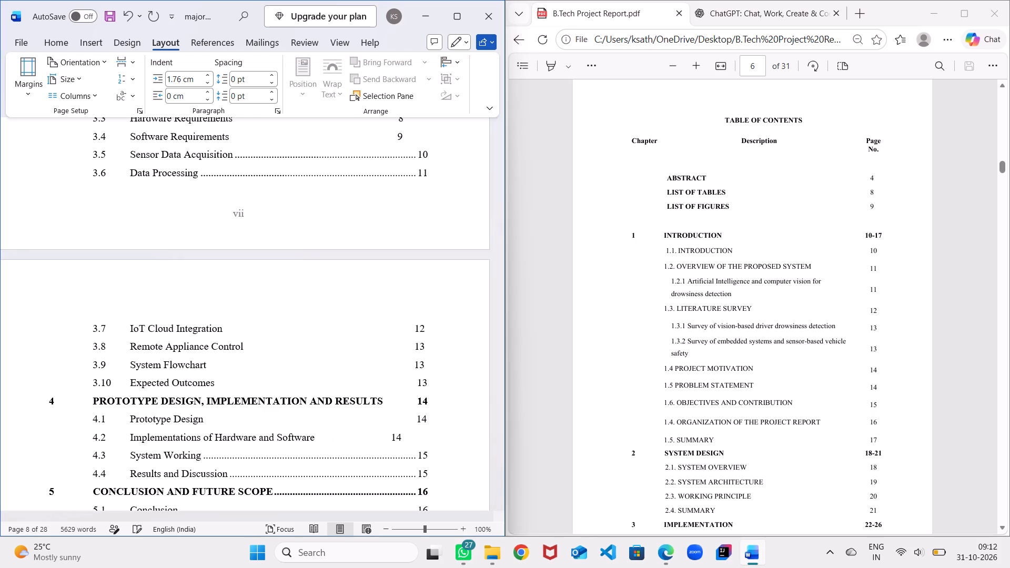
pyautogui.press('space')
pyautogui.press('space')
pyautogui.press('space')
pyautogui.press('space')
pyautogui.press('space')
# Replace the dot leader of entry 4.3 System Working with spaces, aligning its page number with that of 4.2.
pyautogui.click(415, 456)
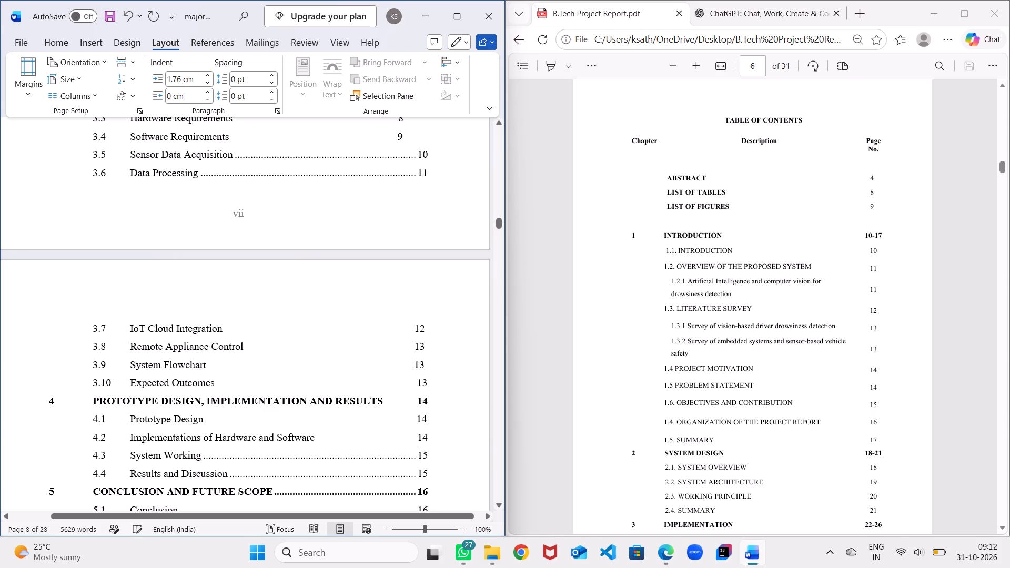
pyautogui.press('BackSpace')
pyautogui.press('space')
pyautogui.press('space')
pyautogui.press('space')
pyautogui.press('space')
pyautogui.press('space')
pyautogui.press('space')
pyautogui.press('space')
pyautogui.press('space')
pyautogui.press('space')
pyautogui.press('space')
pyautogui.press('space')
pyautogui.press('space')
pyautogui.press('space')
pyautogui.press('space')
pyautogui.press('space')
pyautogui.press('space')
pyautogui.press('space')
pyautogui.press('space')
pyautogui.press('space')
pyautogui.press('space')
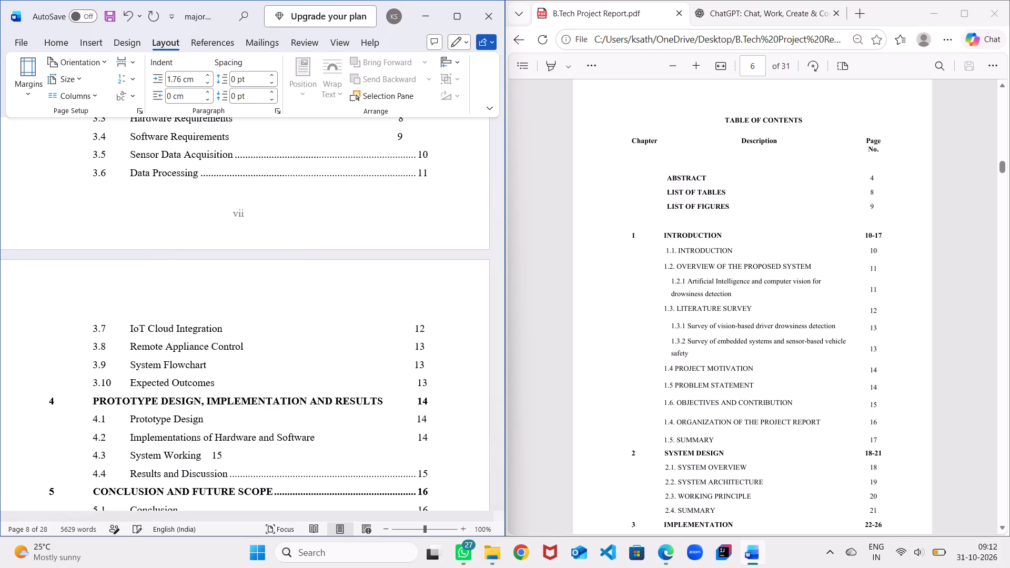
pyautogui.press('space')
pyautogui.press('space')
pyautogui.press('space')
pyautogui.press('space')
pyautogui.press('space')
pyautogui.press('space')
pyautogui.press('space')
pyautogui.press('space')
pyautogui.press('space')
pyautogui.press('space')
pyautogui.press('space')
pyautogui.press('space')
pyautogui.press('space')
pyautogui.press('space')
pyautogui.press('space')
pyautogui.press('space')
pyautogui.press('space')
pyautogui.press('space')
pyautogui.press('space')
# Replace the dot leader of entry 4.4 Results and Discussion with spaces, aligning its page number with that of 4.3.
pyautogui.click(415, 478)
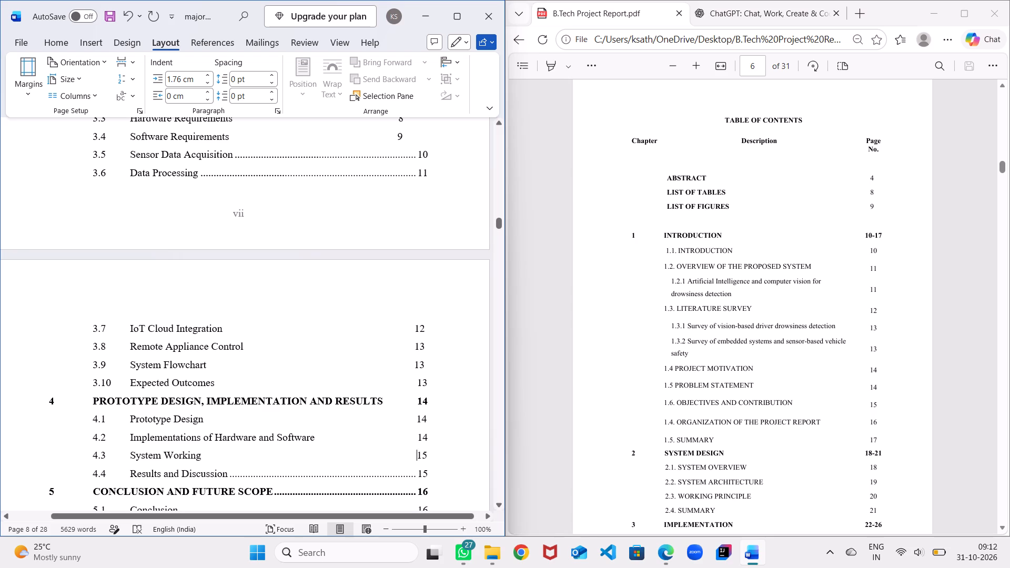
pyautogui.press('BackSpace')
pyautogui.press('space')
pyautogui.press('space')
pyautogui.press('space')
pyautogui.press('space')
pyautogui.press('space')
pyautogui.press('space')
pyautogui.press('space')
pyautogui.press('space')
pyautogui.press('space')
pyautogui.press('space')
pyautogui.press('space')
pyautogui.press('space')
pyautogui.press('space')
pyautogui.press('space')
pyautogui.press('space')
pyautogui.press('space')
pyautogui.press('space')
pyautogui.press('space')
pyautogui.press('space')
pyautogui.press('space')
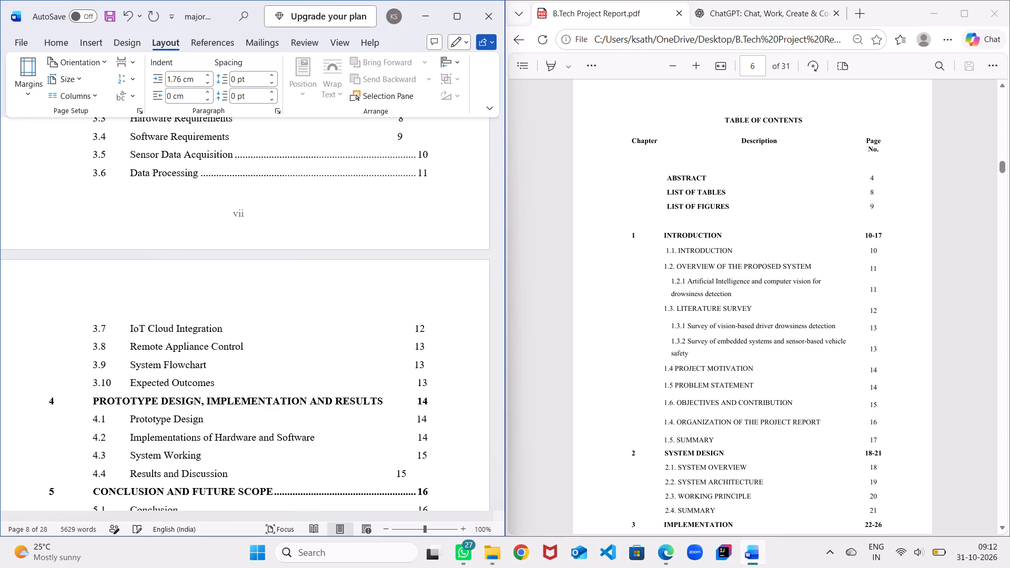
pyautogui.press('space')
pyautogui.press('space')
pyautogui.press('space')
pyautogui.press('space')
pyautogui.press('space')
pyautogui.press('space')
pyautogui.press('space')
# Replace the dot leader of chapter 5 heading CONCLUSION AND FUTURE SCOPE with spaces, aligning its page number with the entries above.
pyautogui.scroll(-1, 412, 488)
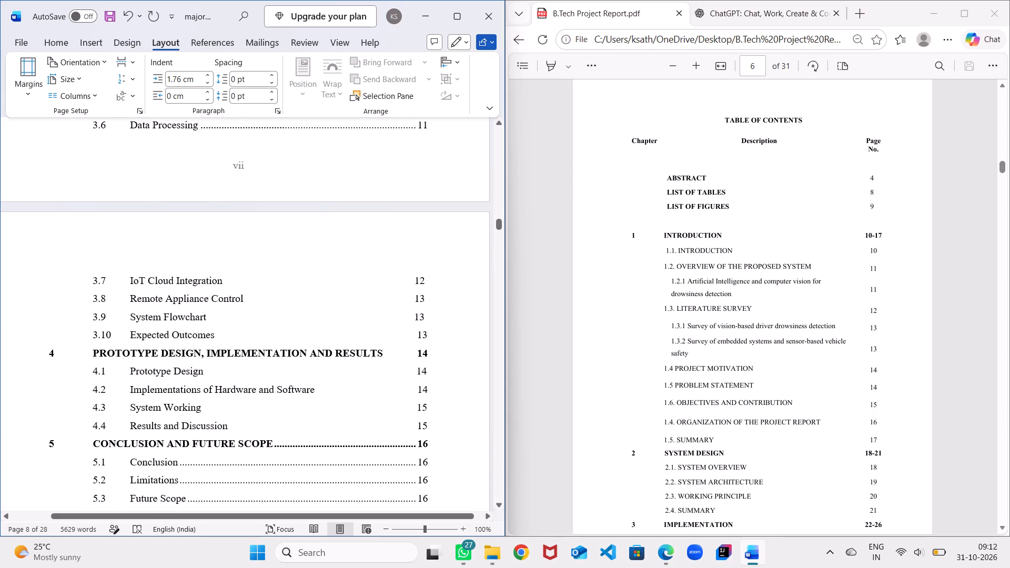
pyautogui.click(414, 449)
pyautogui.moveTo(416, 448); pyautogui.dragTo(299, 446)
pyautogui.press('BackSpace')
pyautogui.press('space')
pyautogui.press('space')
pyautogui.press('space')
pyautogui.press('space')
pyautogui.press('space')
pyautogui.press('space')
pyautogui.press('space')
pyautogui.press('space')
pyautogui.press('space')
pyautogui.press('space')
pyautogui.press('space')
pyautogui.press('space')
pyautogui.press('space')
pyautogui.press('space')
pyautogui.press('space')
pyautogui.press('space')
pyautogui.press('space')
pyautogui.press('space')
pyautogui.press('space')
pyautogui.press('space')
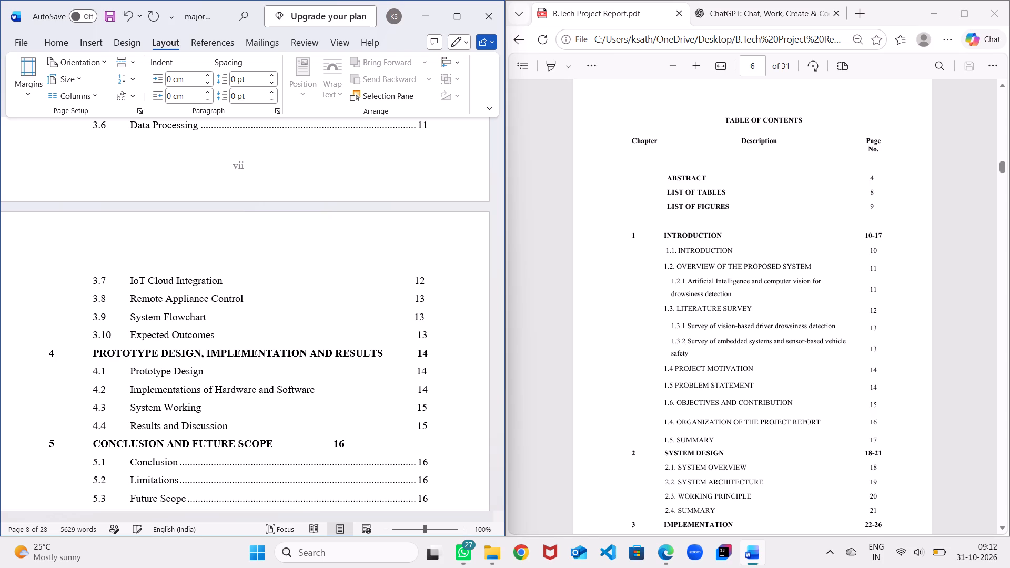
pyautogui.press('space')
pyautogui.press('space')
pyautogui.press('space')
pyautogui.press('space')
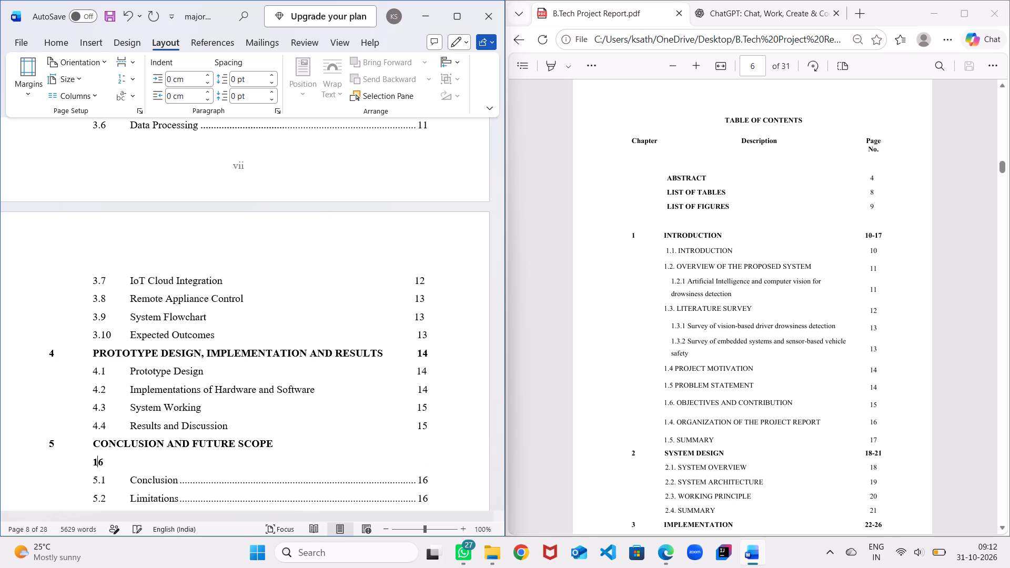
pyautogui.press('BackSpace')
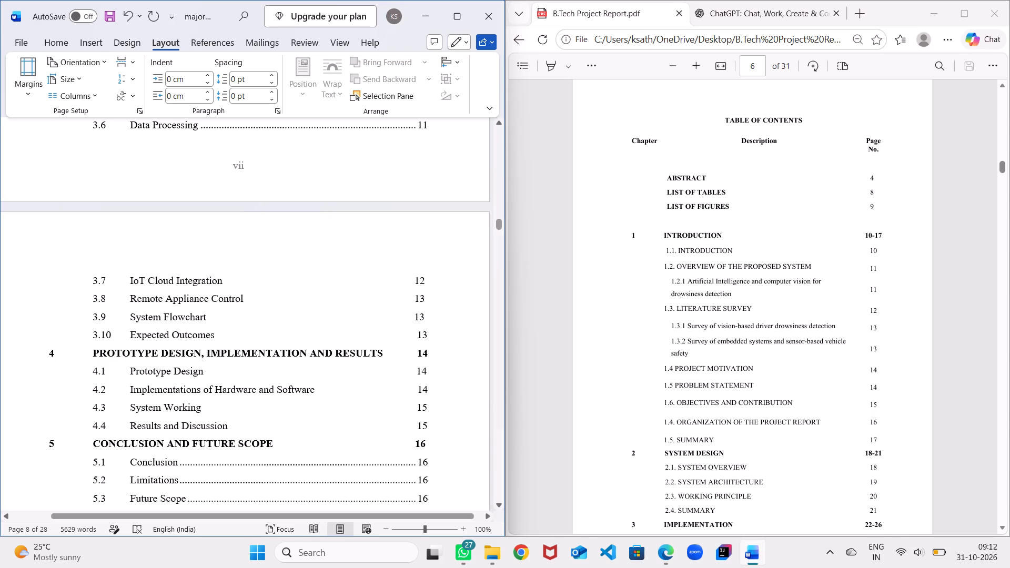
# Replace the dot leader of entry 5.3 Future Scope with spaces, moving its page number towards the page-number column.
pyautogui.click(416, 501)
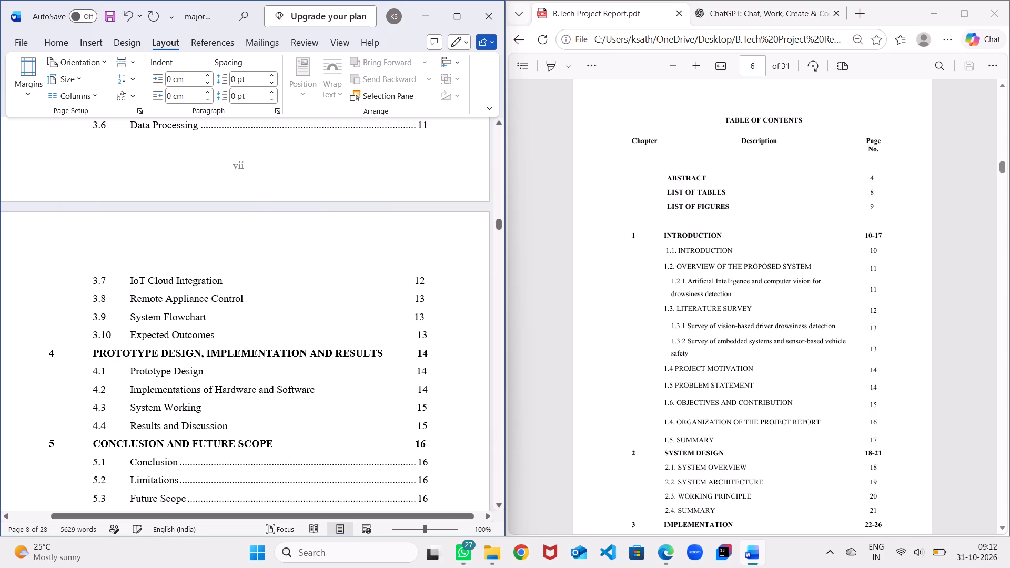
pyautogui.moveTo(416, 501); pyautogui.dragTo(253, 506)
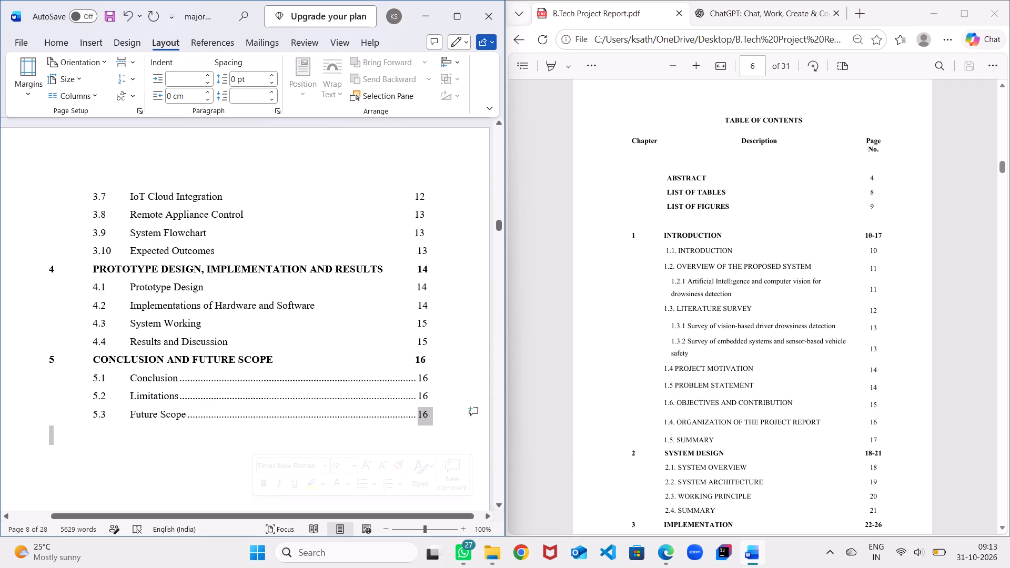
pyautogui.click(365, 409)
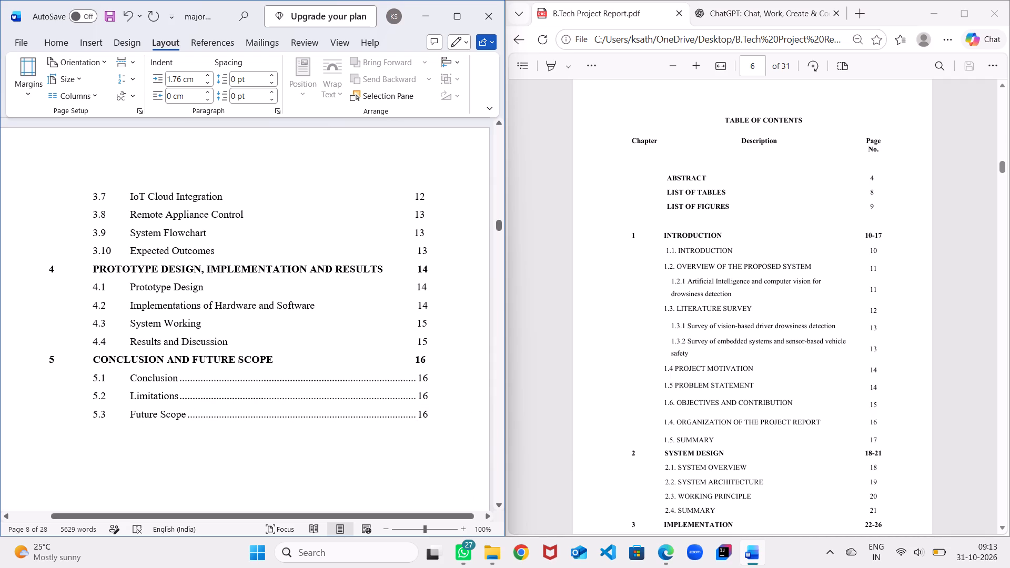
pyautogui.moveTo(416, 416); pyautogui.dragTo(371, 416)
pyautogui.moveTo(399, 417); pyautogui.dragTo(347, 409)
pyautogui.moveTo(347, 409); pyautogui.dragTo(375, 419)
pyautogui.press('BackSpace')
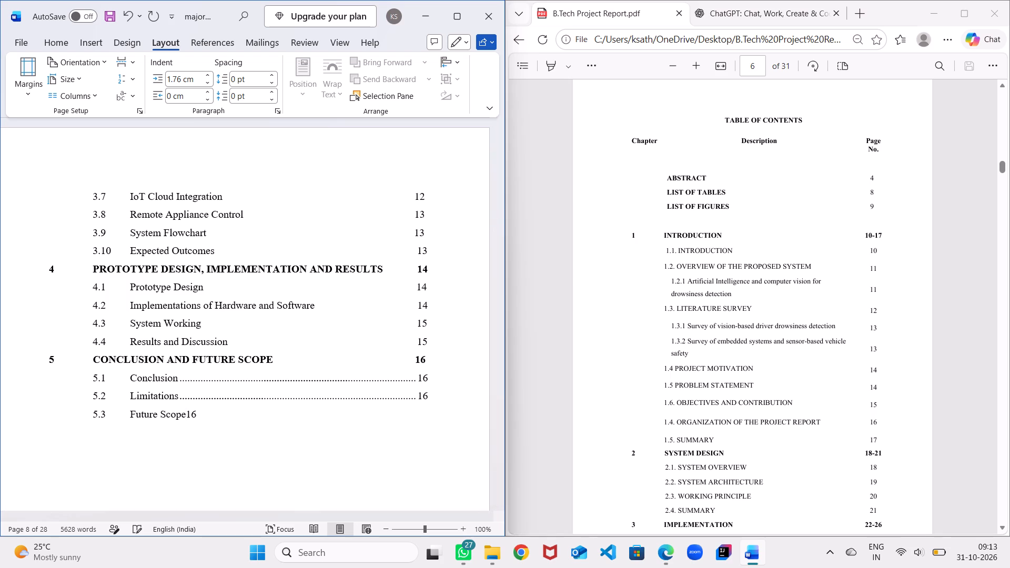
pyautogui.press('space')
pyautogui.press('space')
pyautogui.press('space')
pyautogui.press('space')
pyautogui.press('space')
pyautogui.press('space')
pyautogui.press('space')
pyautogui.press('space')
pyautogui.press('space')
pyautogui.press('space')
pyautogui.press('space')
pyautogui.press('space')
pyautogui.press('space')
pyautogui.press('space')
pyautogui.press('space')
pyautogui.press('space')
pyautogui.press('space')
pyautogui.press('space')
pyautogui.press('space')
pyautogui.press('space')
pyautogui.press('space')
pyautogui.press('space')
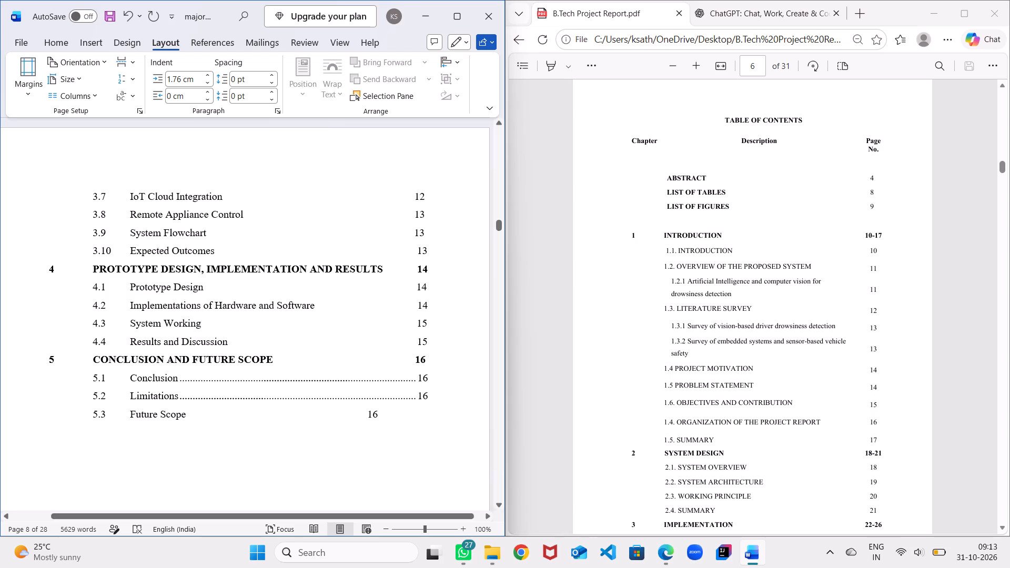
# Maximize the project report's document window.
pyautogui.click(460, 25)
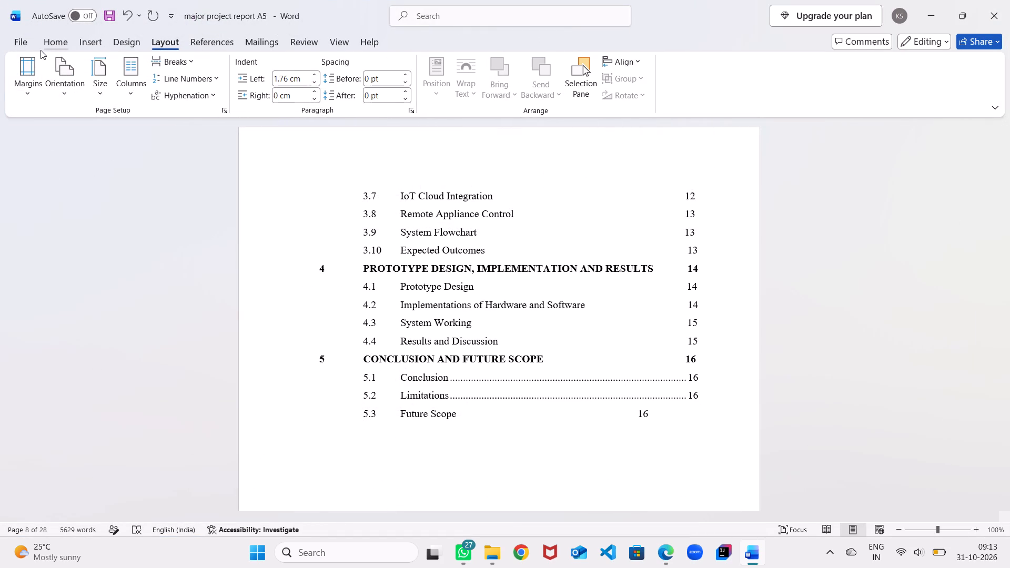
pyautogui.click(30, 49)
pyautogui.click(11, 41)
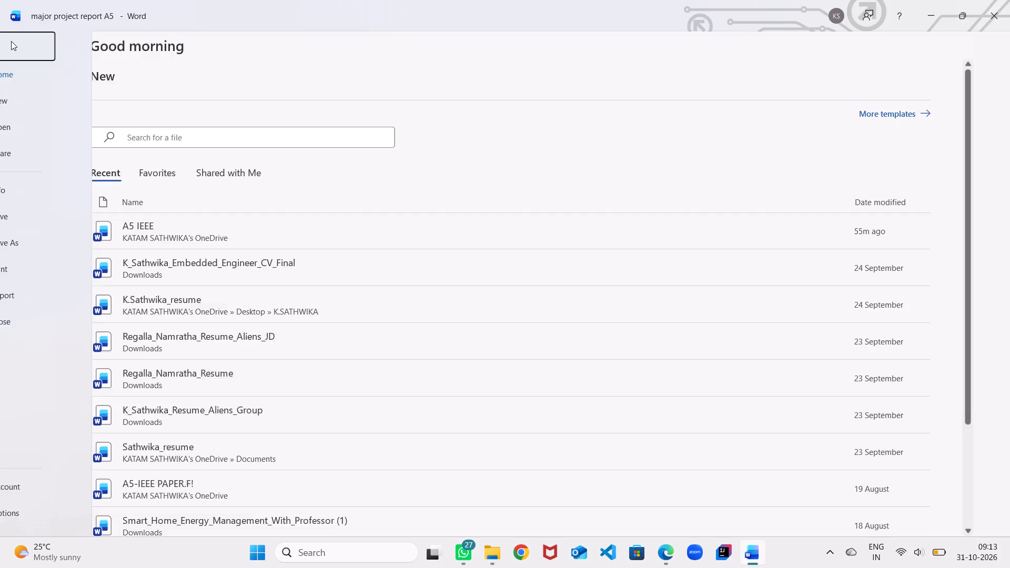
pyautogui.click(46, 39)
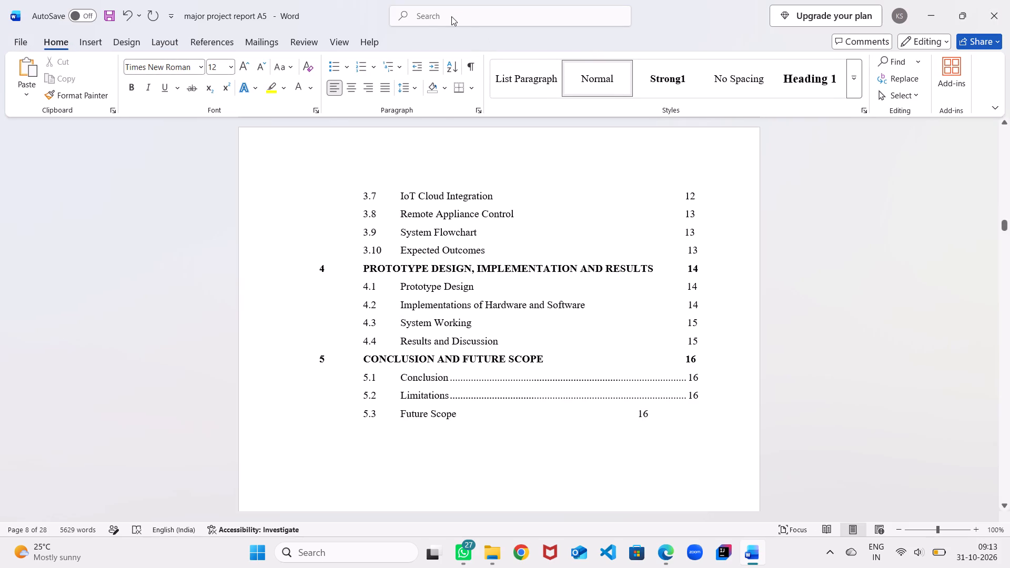
# Find the Table of Contents command by searching for "table" and insert Automatic Table 1 at entry 5.3 Future Scope.
pyautogui.click(446, 12)
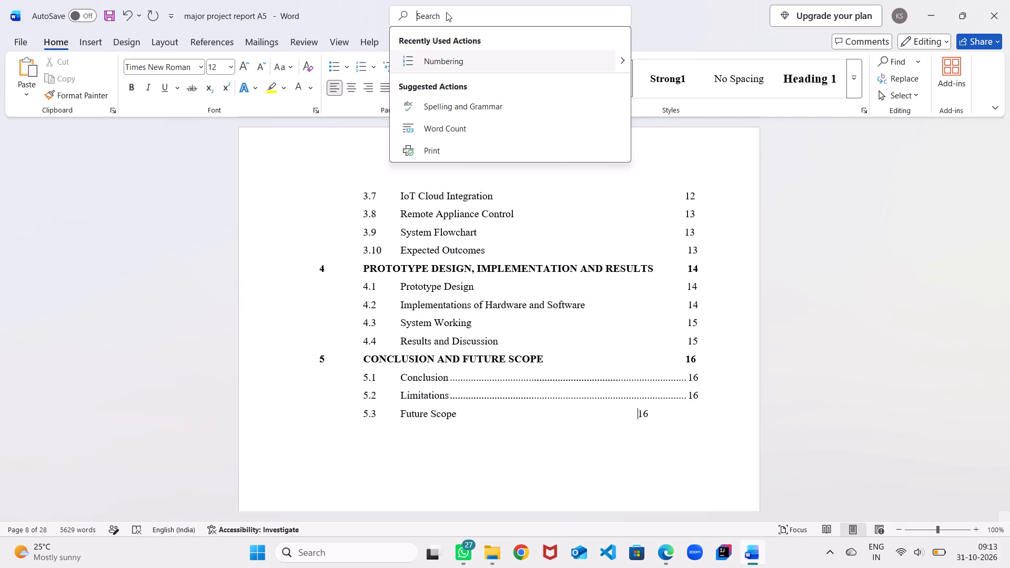
pyautogui.write('ta')
pyautogui.press('b')
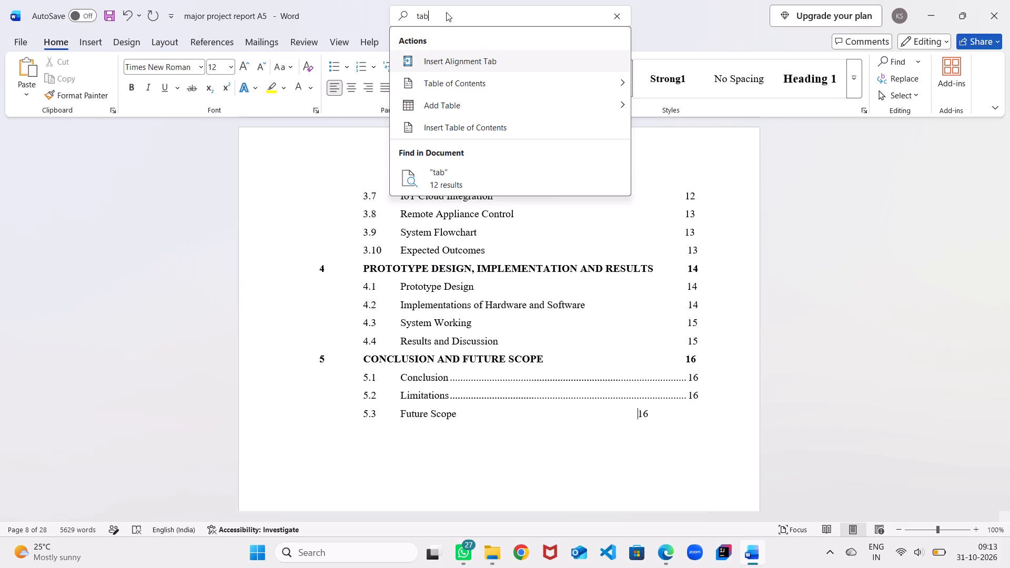
pyautogui.write('le')
pyautogui.press('space')
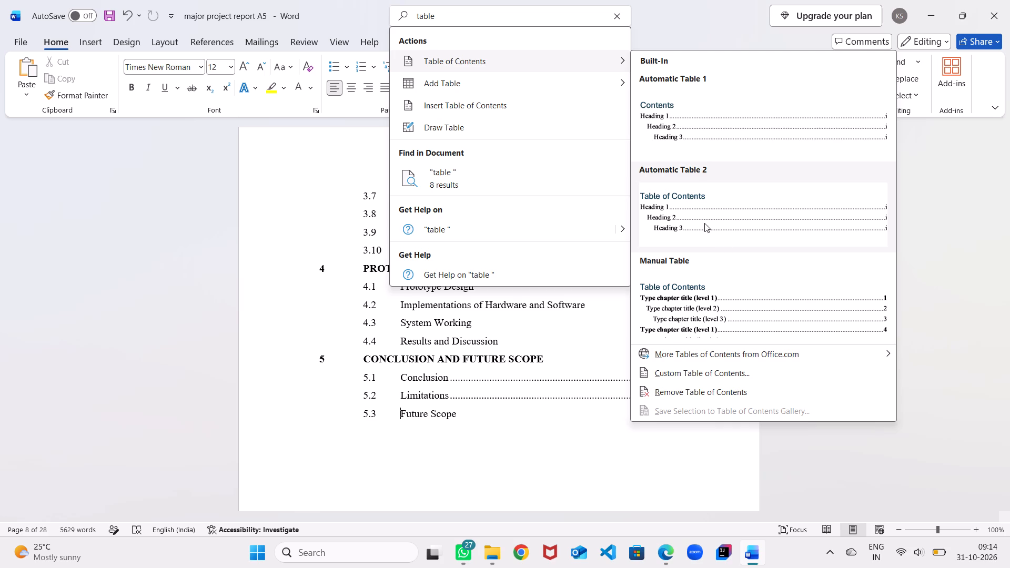
pyautogui.click(715, 136)
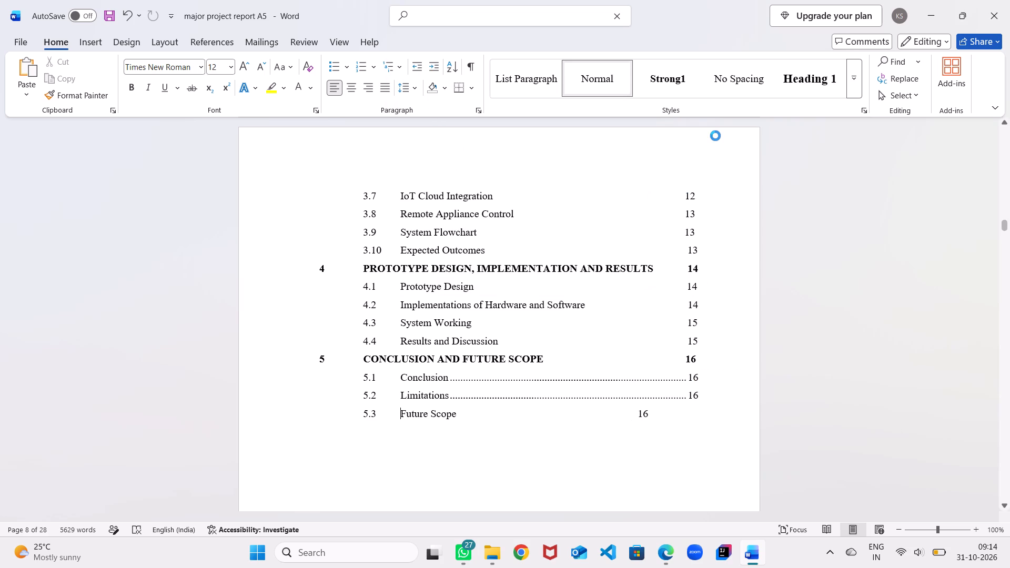
# Look through the newly generated contents, the report's front pages and the manually typed table of contents.
pyautogui.scroll(1, 648, 237)
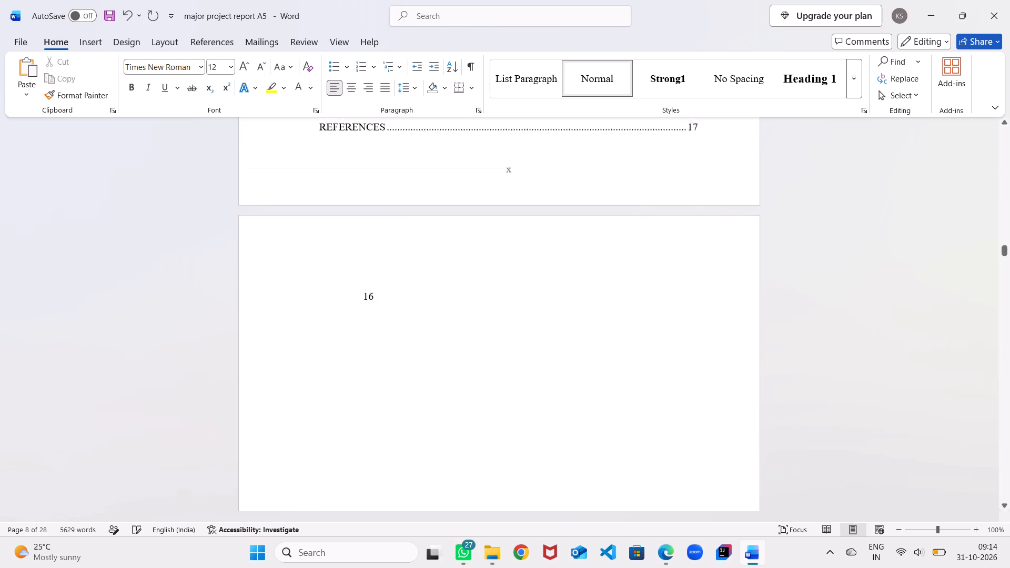
pyautogui.scroll(4, 648, 237)
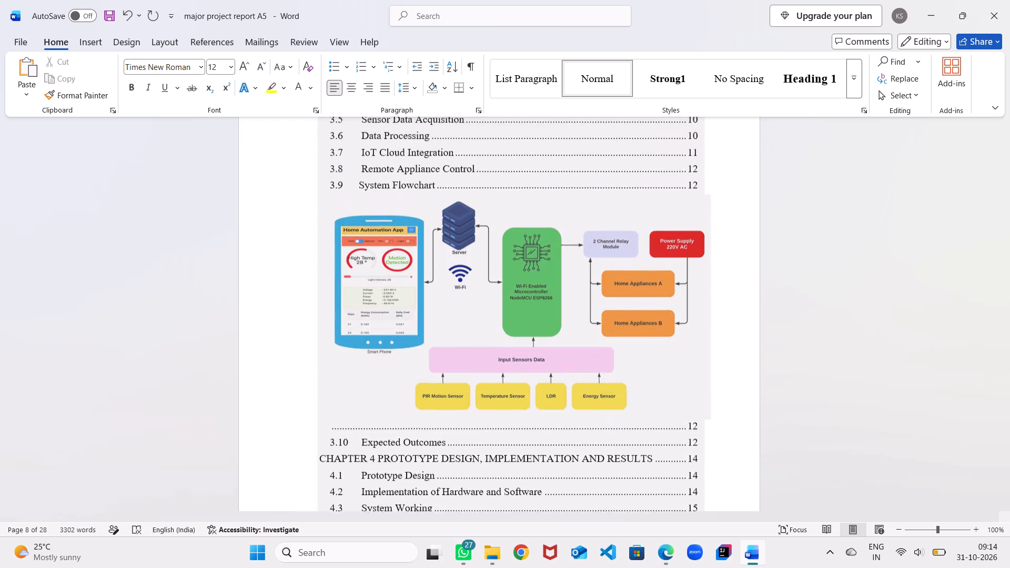
pyautogui.scroll(1, 648, 237)
pyautogui.scroll(-4, 648, 237)
pyautogui.scroll(1, 648, 237)
pyautogui.scroll(-1, 648, 237)
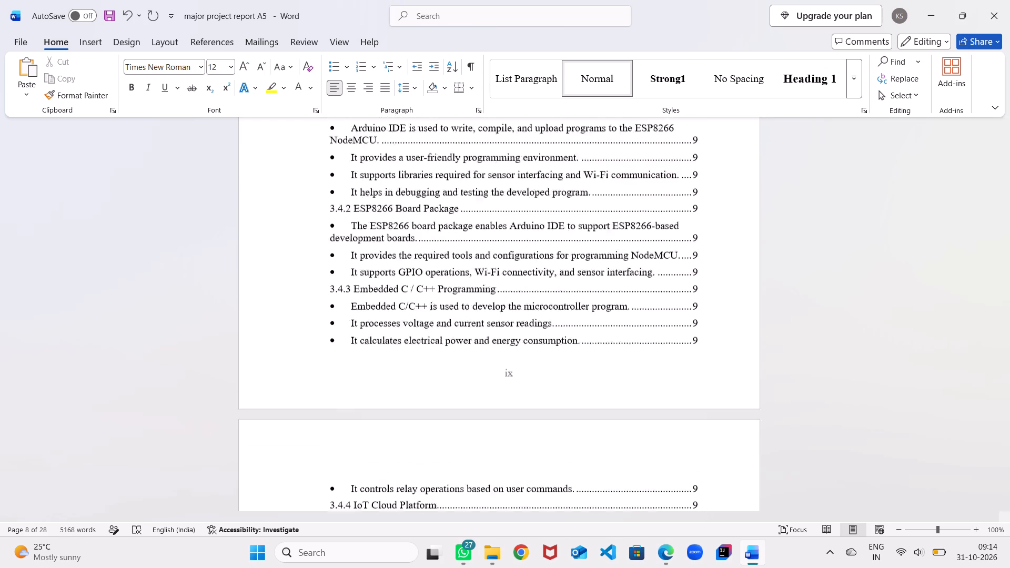
pyautogui.scroll(-3, 648, 237)
pyautogui.scroll(2, 648, 237)
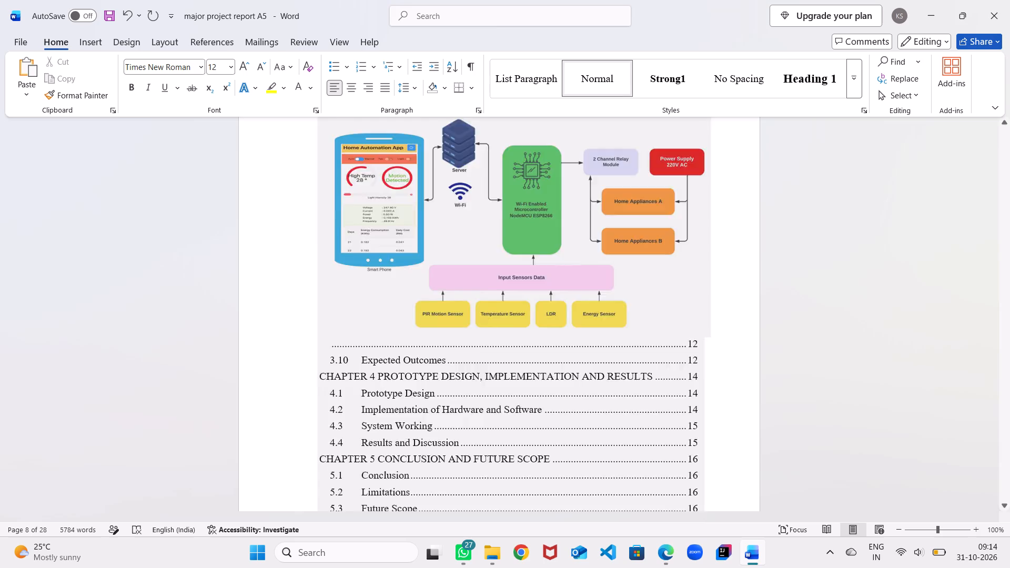
pyautogui.scroll(3, 648, 237)
pyautogui.keyDown('ctrl'); pyautogui.scroll(-4, 648, 237); pyautogui.keyUp('ctrl')
pyautogui.scroll(10, 648, 237)
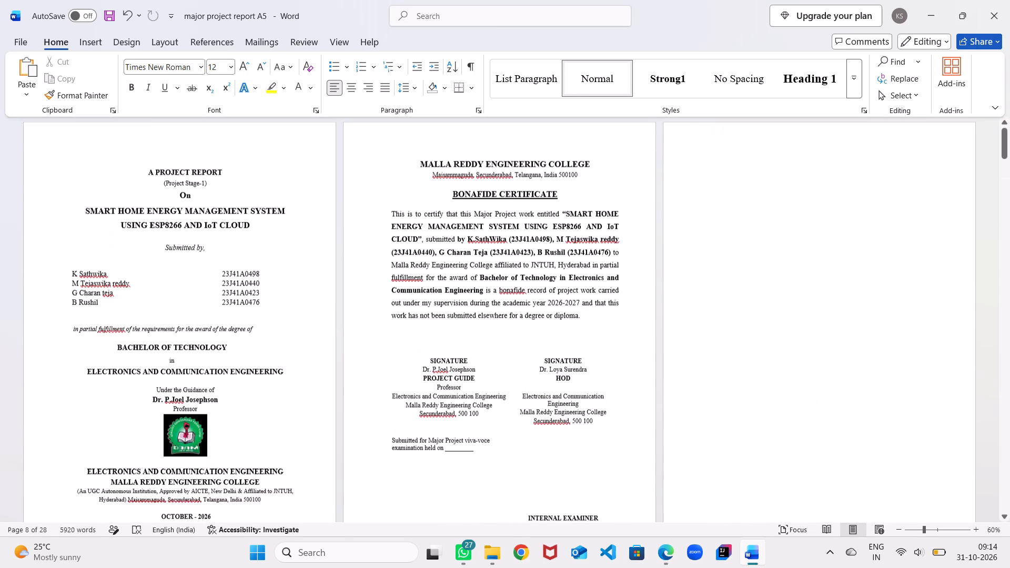
pyautogui.keyDown('ctrl'); pyautogui.scroll(4, 514, 236); pyautogui.keyUp('ctrl')
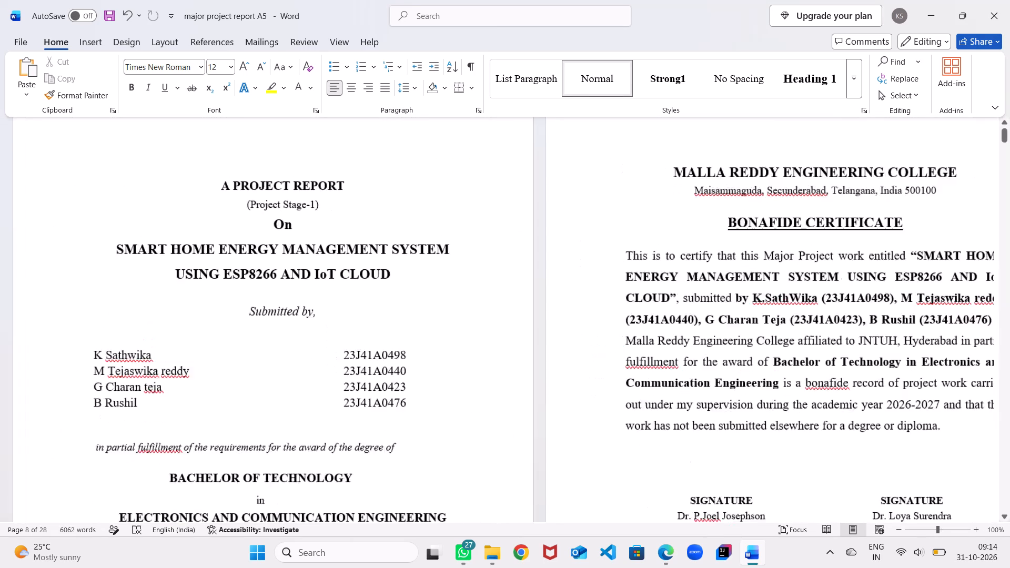
pyautogui.keyDown('ctrl'); pyautogui.scroll(1, 514, 236); pyautogui.keyUp('ctrl')
pyautogui.scroll(-4, 335, 314)
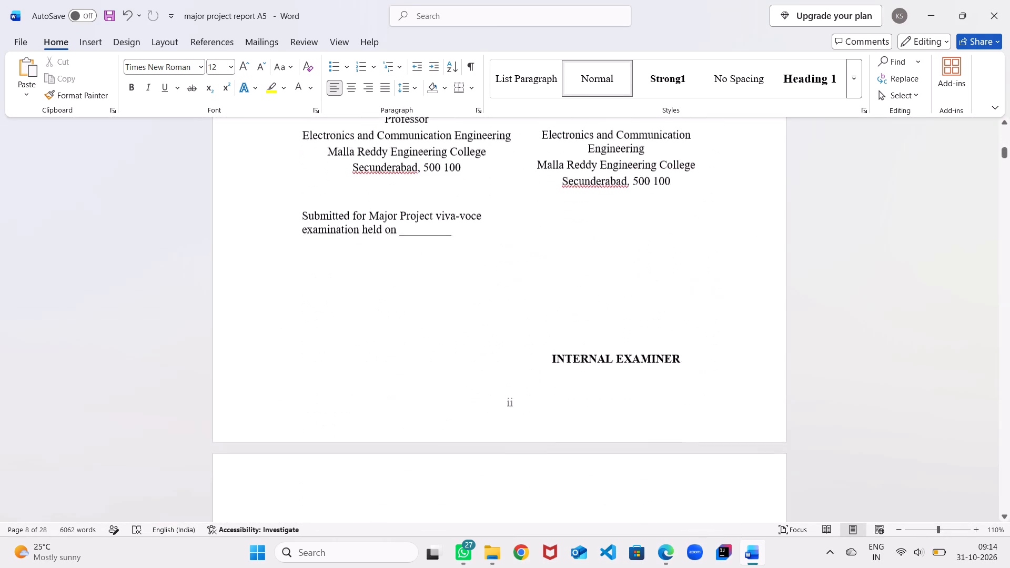
pyautogui.scroll(-5, 335, 314)
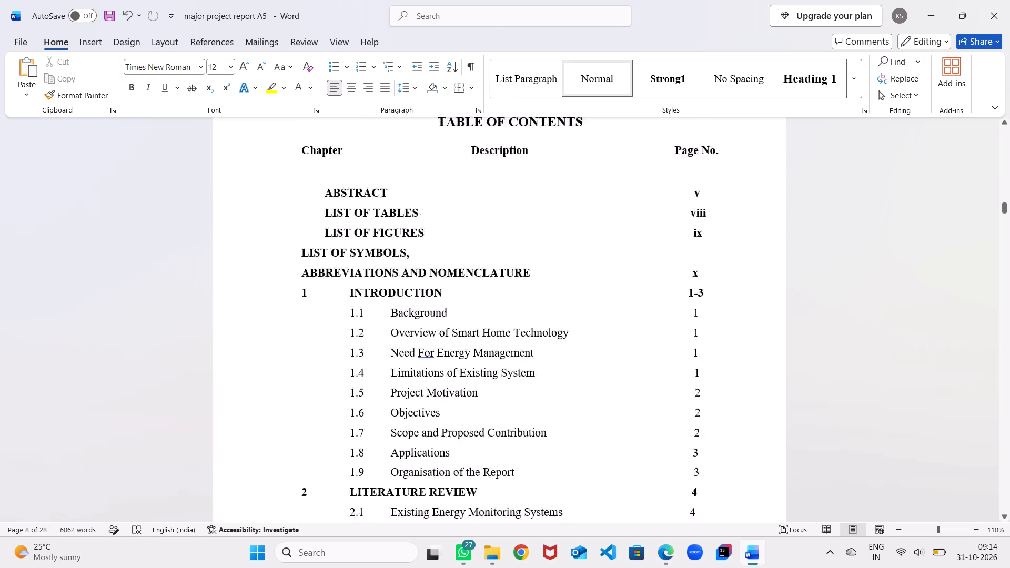
# Delete the system architecture block diagram picture beneath entry 3.2 in the automatic table of contents.
pyautogui.scroll(-3, 335, 314)
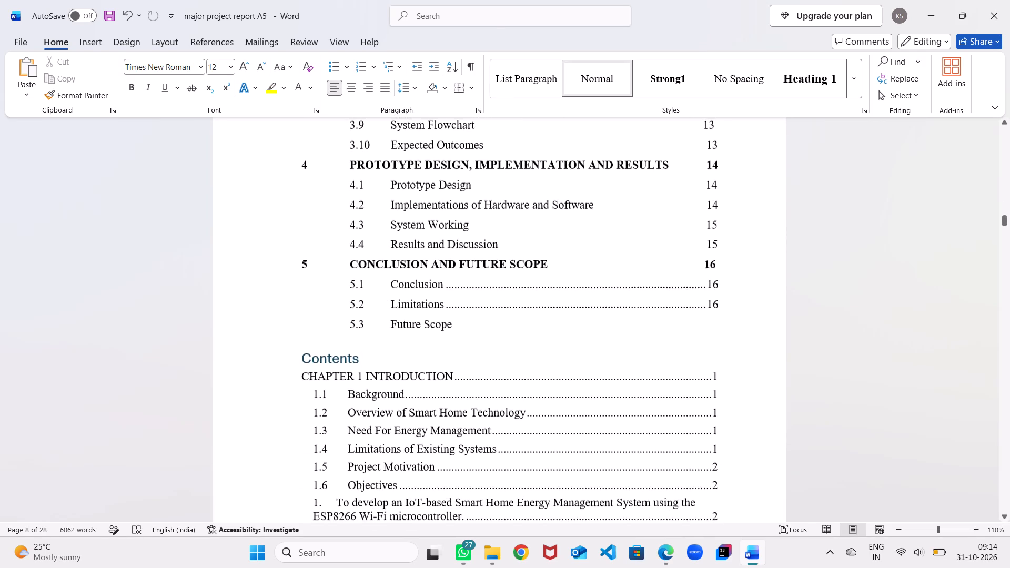
pyautogui.scroll(-3, 335, 314)
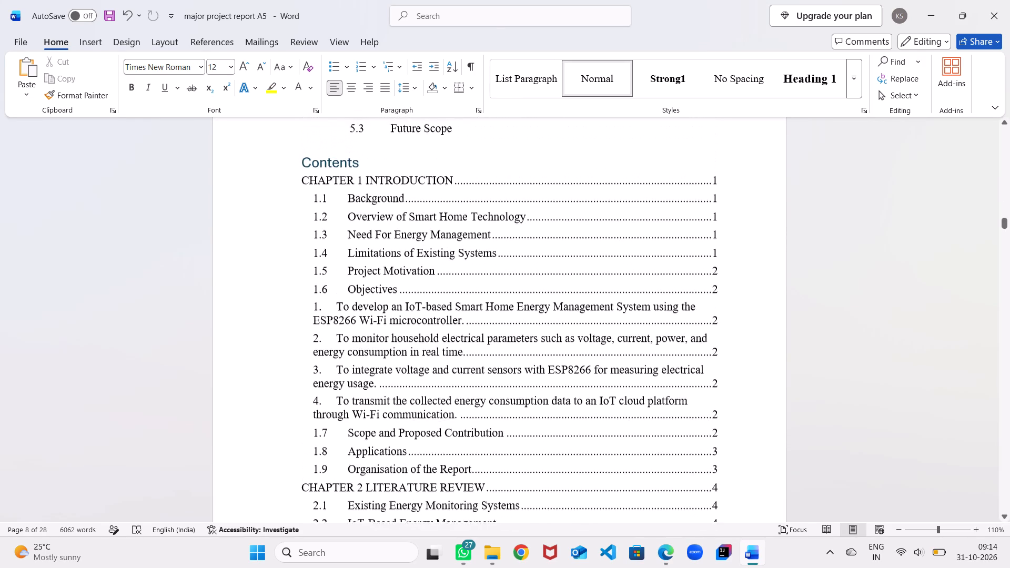
pyautogui.scroll(-2, 335, 314)
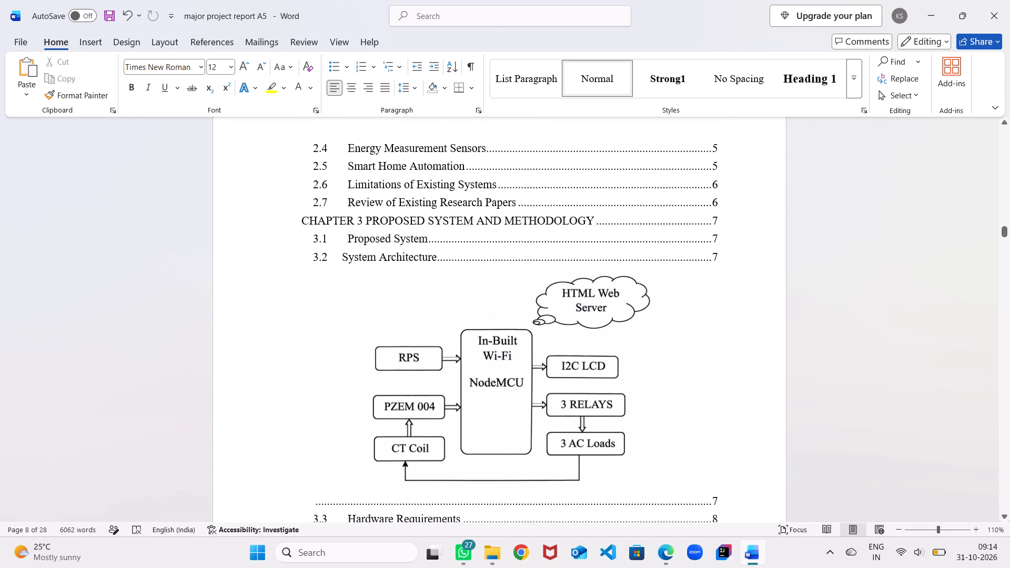
pyautogui.click(523, 369)
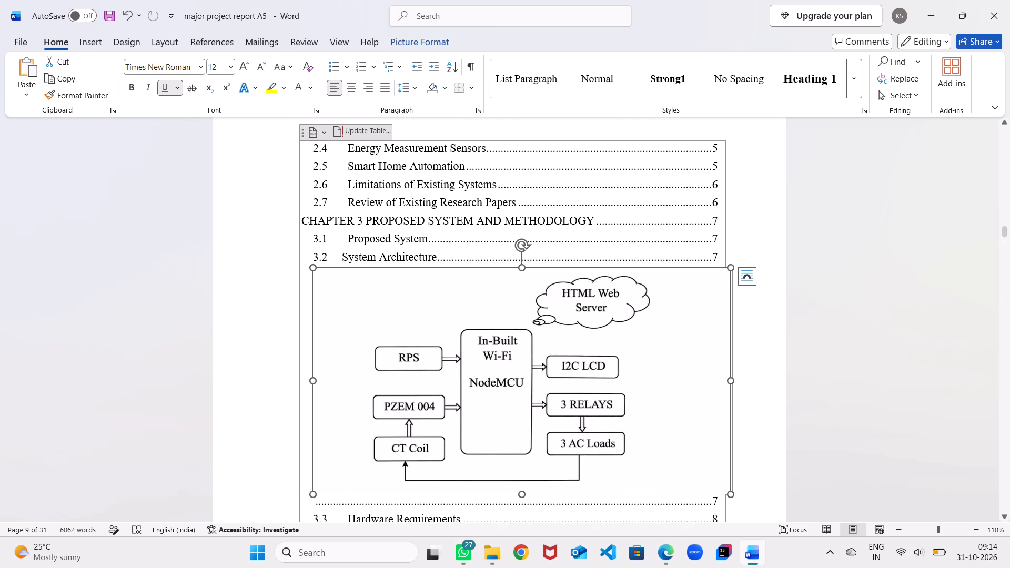
pyautogui.press('Delete')
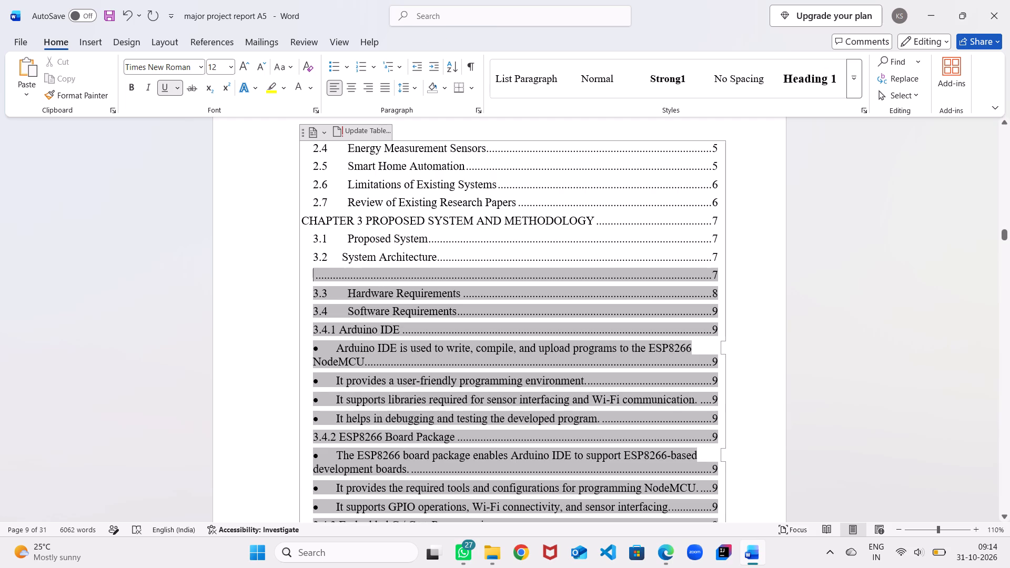
# Remove the leftover dot leader and page number 7 on the untitled line beneath entry 3.2 System Architecture.
pyautogui.click(708, 281)
pyautogui.click(711, 279)
pyautogui.press('BackSpace')
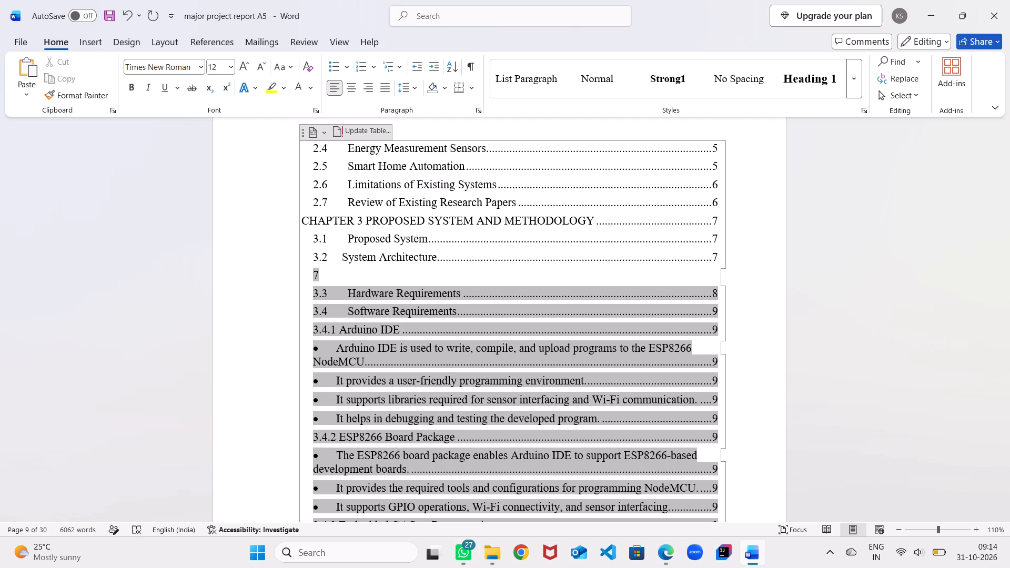
pyautogui.press('Right')
pyautogui.press('BackSpace')
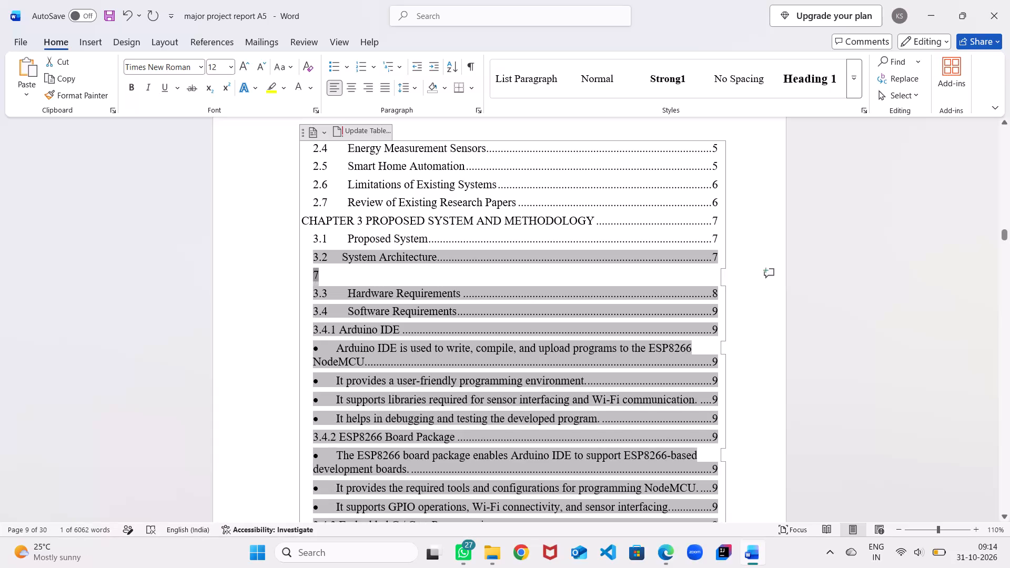
pyautogui.click(555, 277)
pyautogui.press('BackSpace')
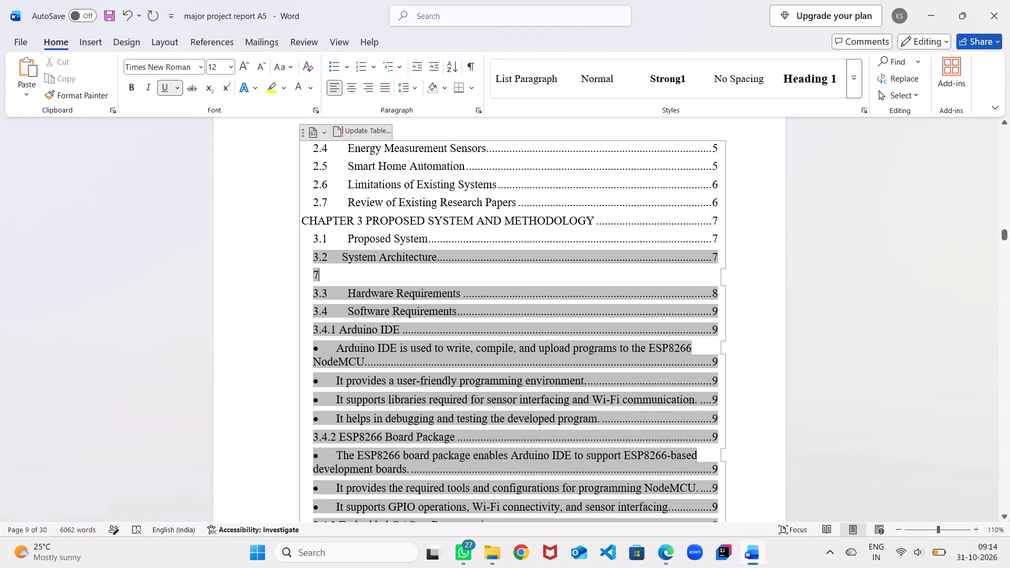
pyautogui.press('BackSpace')
pyautogui.press('BackSpace')
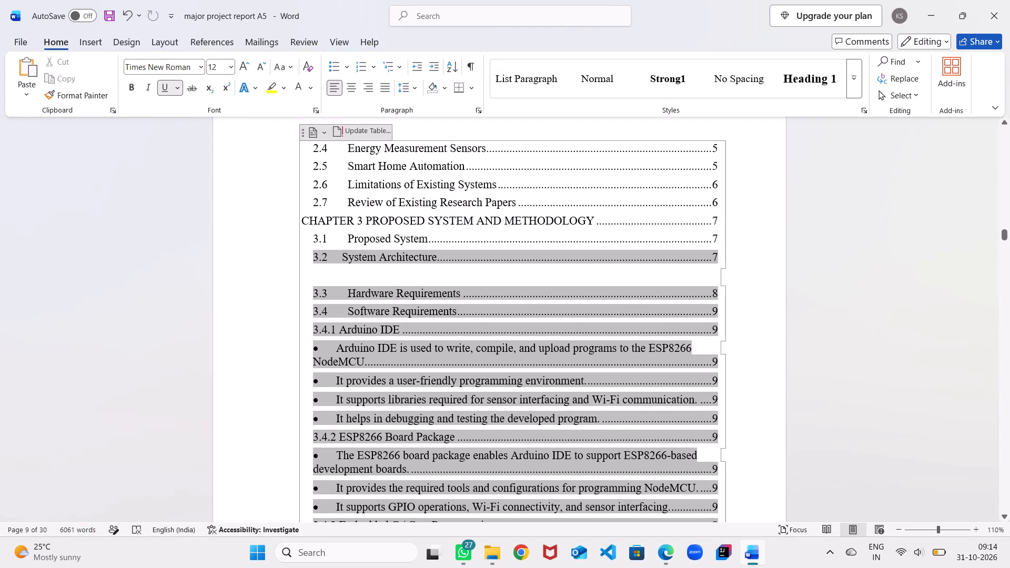
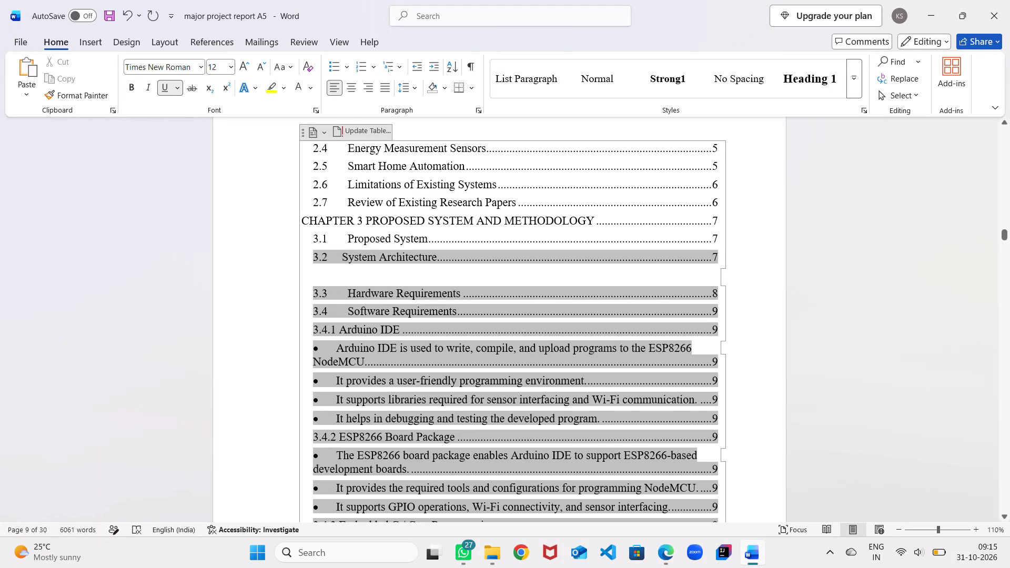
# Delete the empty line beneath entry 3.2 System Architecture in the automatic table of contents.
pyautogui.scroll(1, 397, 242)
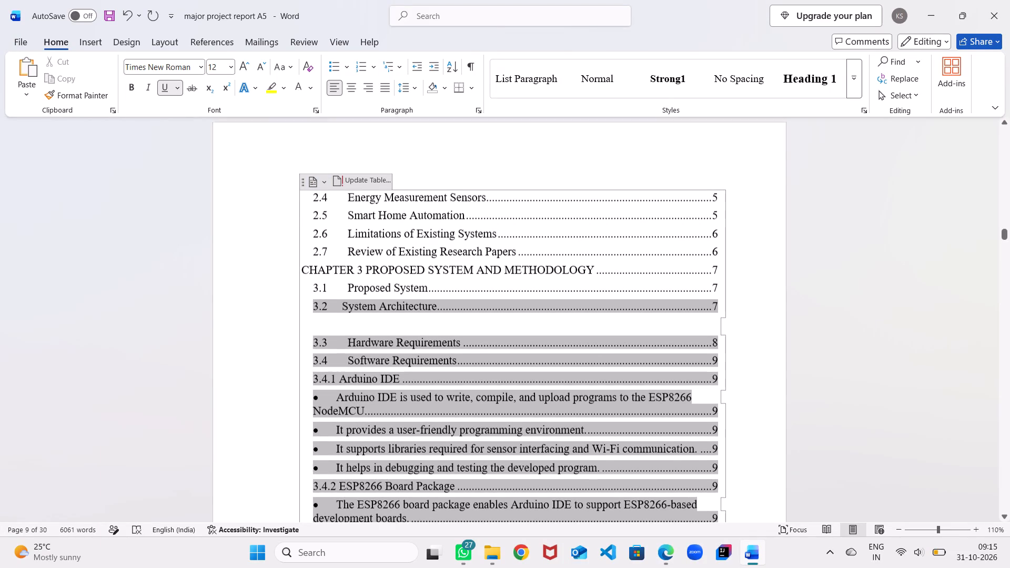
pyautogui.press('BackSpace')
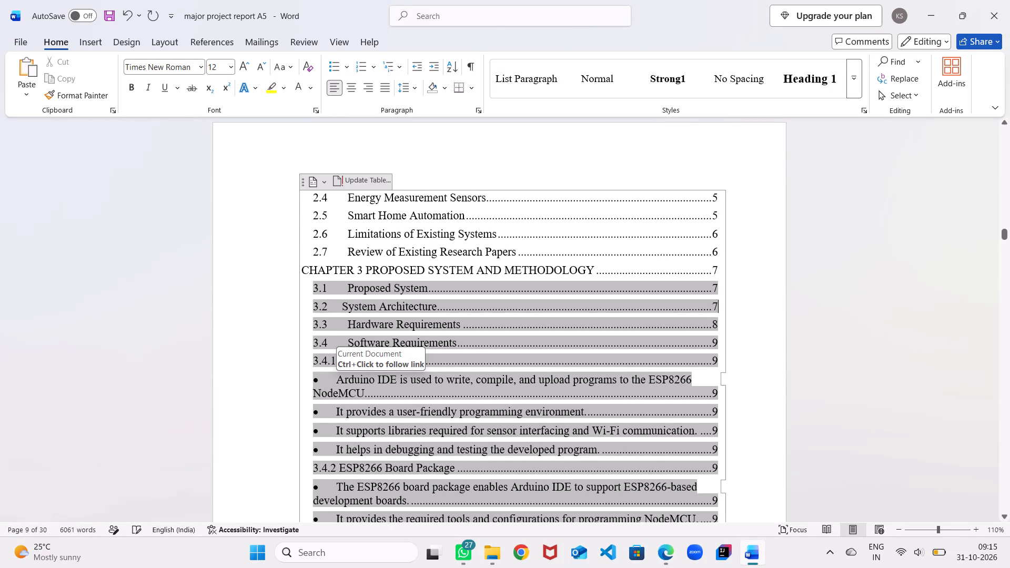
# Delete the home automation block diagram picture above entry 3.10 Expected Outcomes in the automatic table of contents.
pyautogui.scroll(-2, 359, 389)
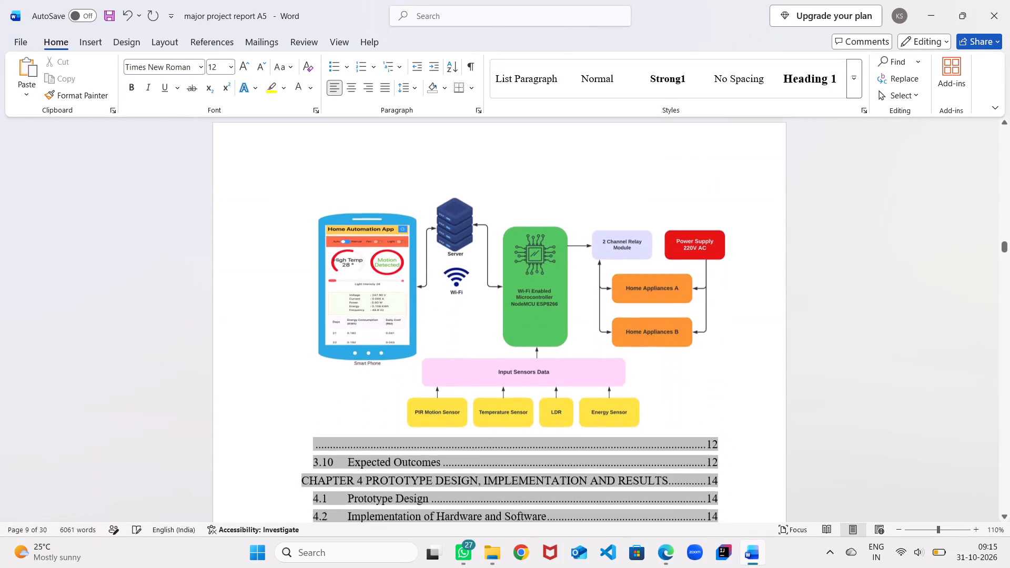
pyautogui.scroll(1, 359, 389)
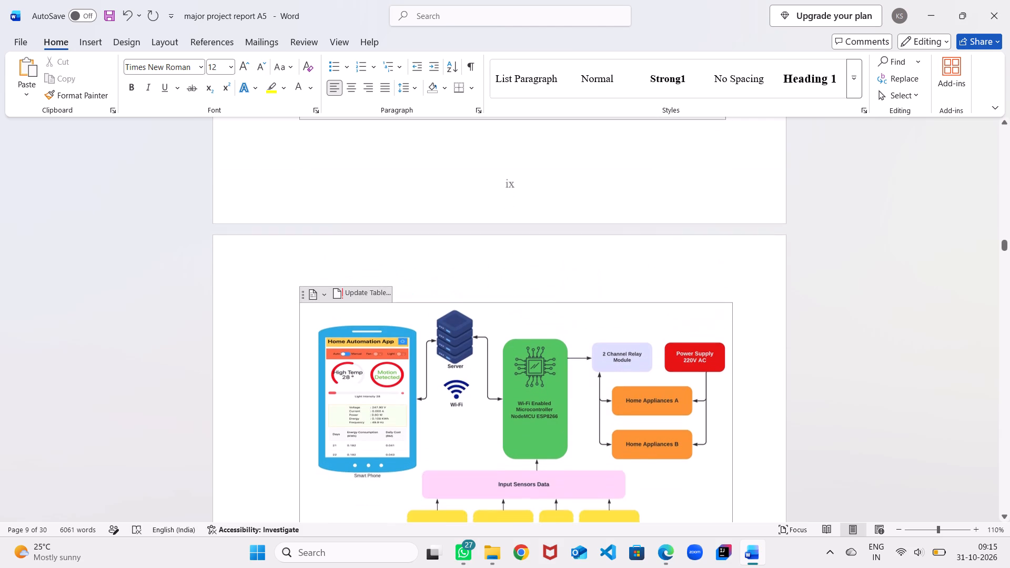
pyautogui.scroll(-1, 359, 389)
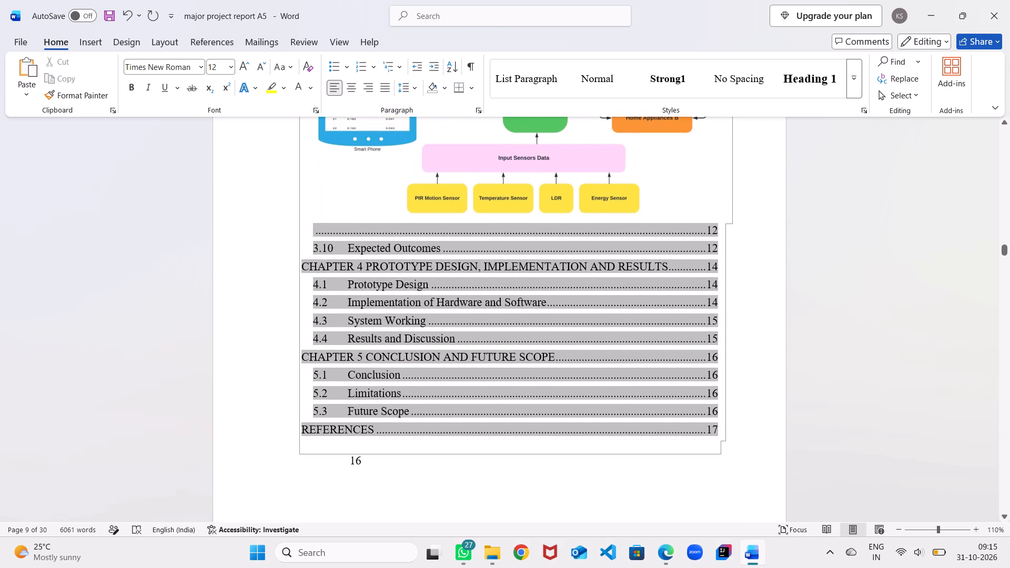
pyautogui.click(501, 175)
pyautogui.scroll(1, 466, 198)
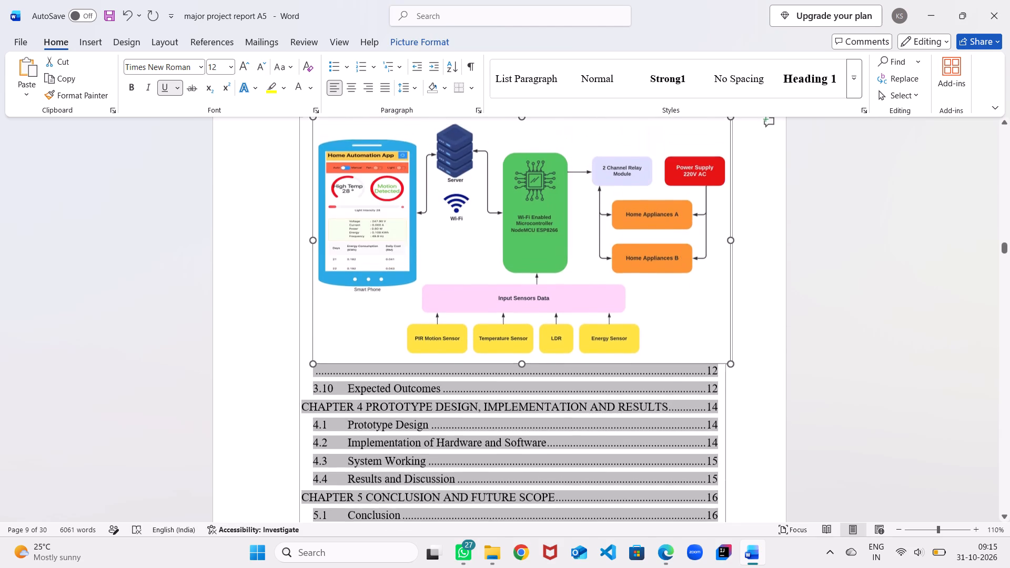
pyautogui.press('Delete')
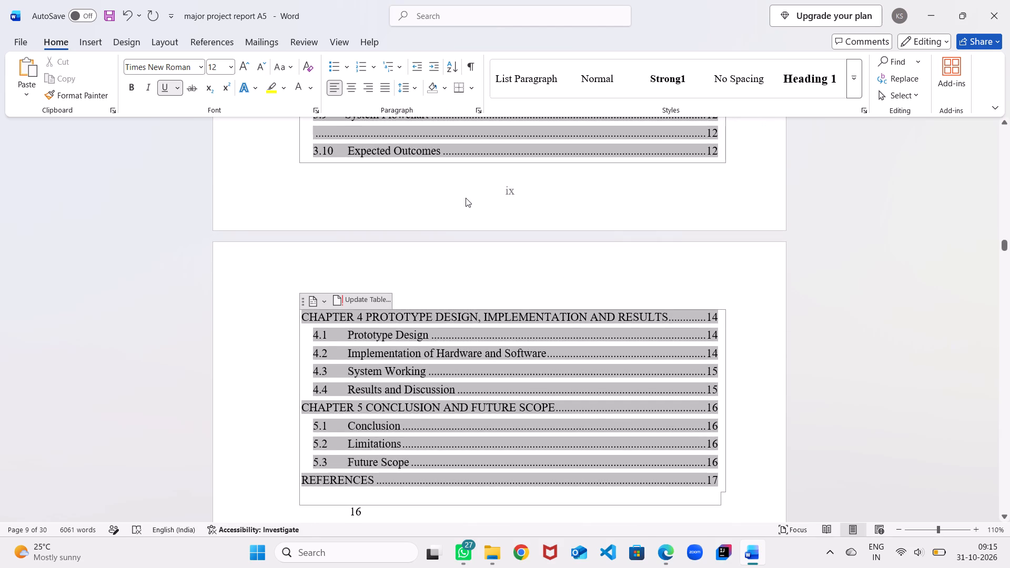
# Look through the report's chapters, lists and front pages, including a zoomed-out view of several pages at once.
pyautogui.scroll(-5, 417, 299)
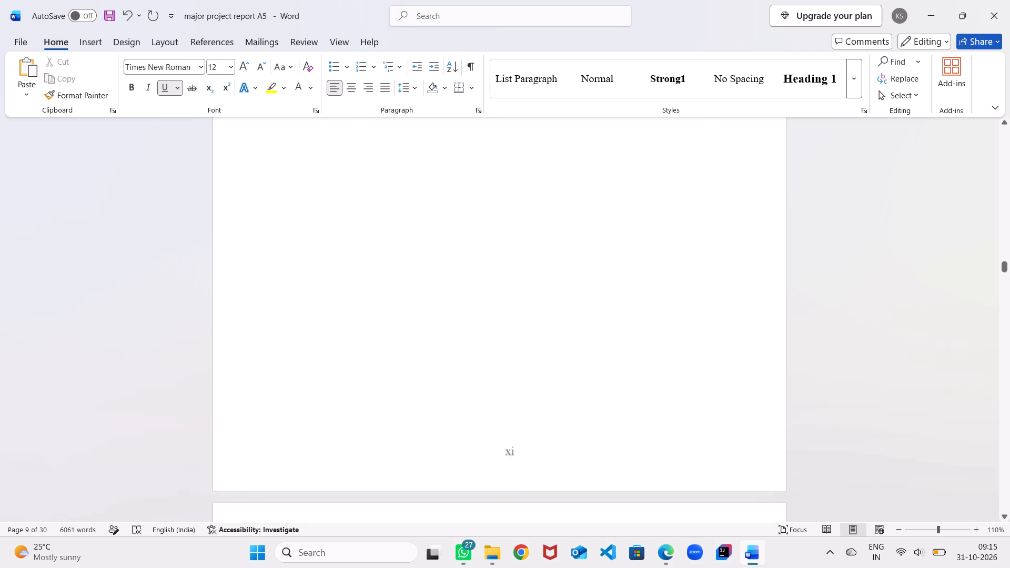
pyautogui.scroll(-6, 417, 299)
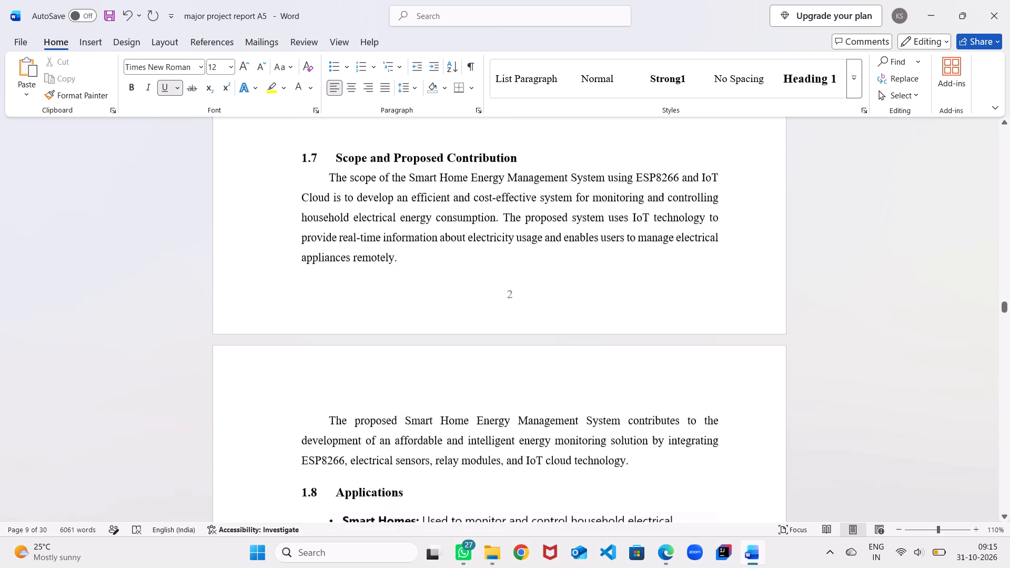
pyautogui.scroll(-4, 417, 299)
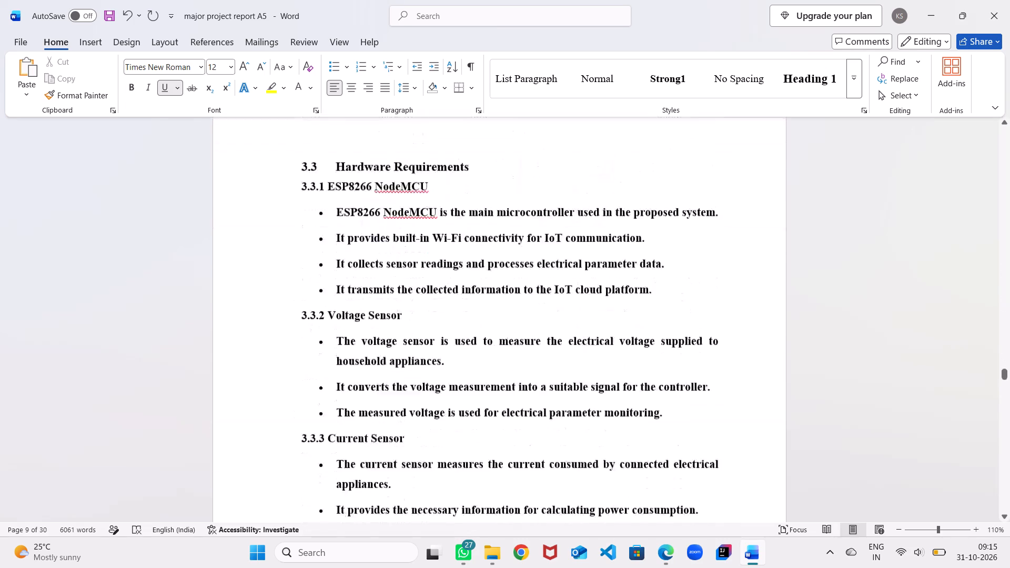
pyautogui.scroll(-1, 417, 299)
pyautogui.scroll(2, 417, 299)
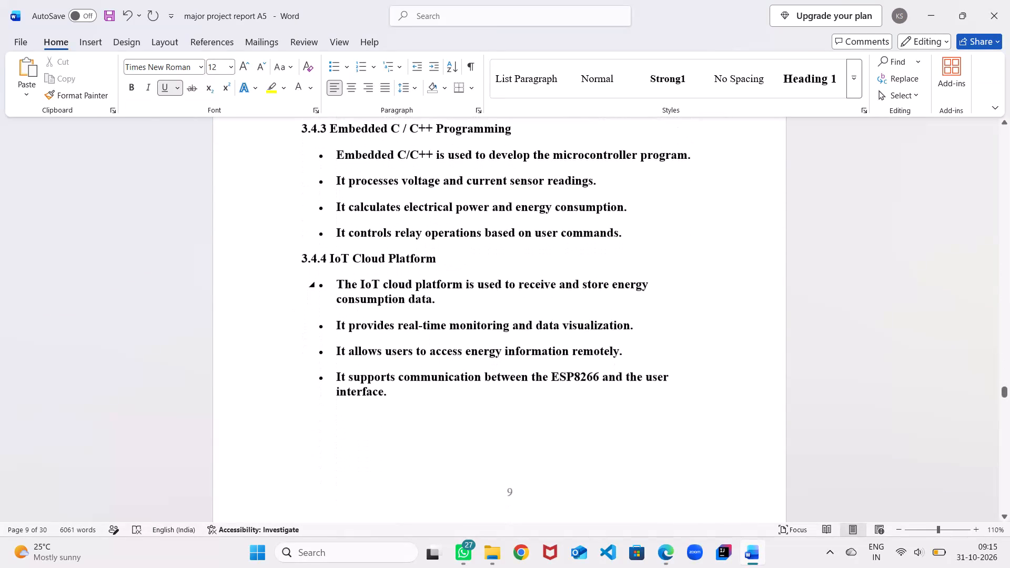
pyautogui.scroll(3, 417, 299)
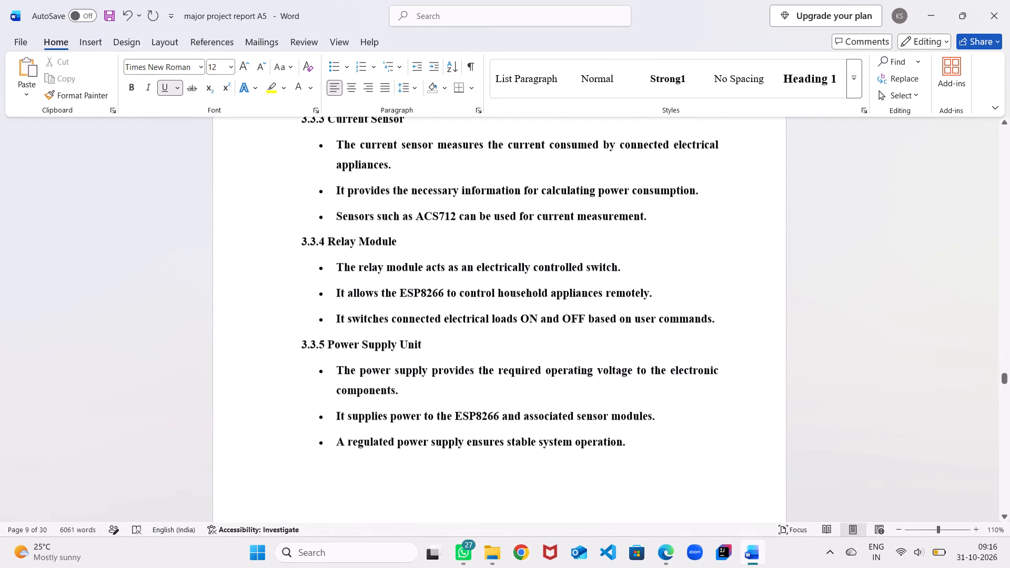
pyautogui.scroll(2, 417, 299)
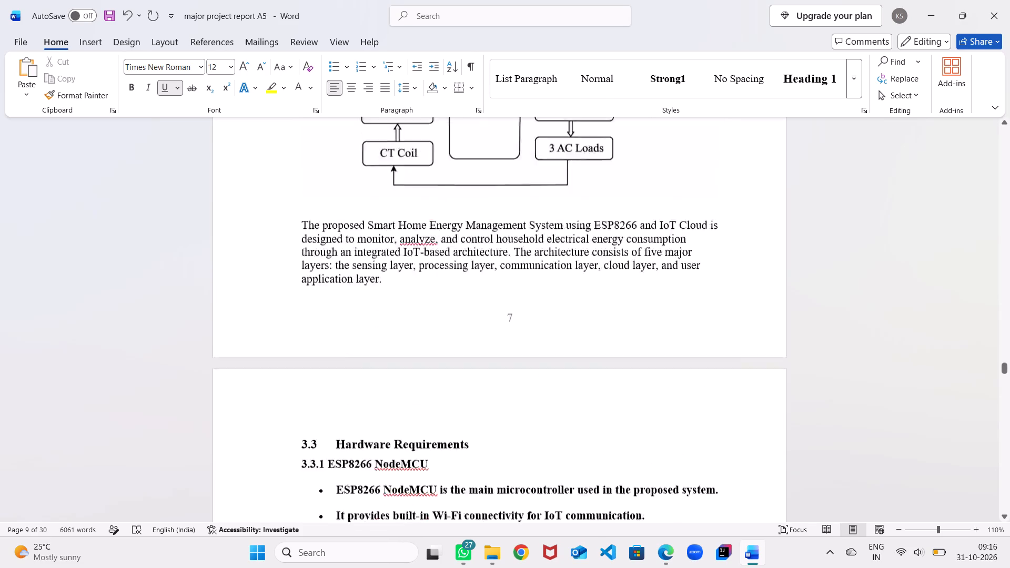
pyautogui.scroll(2, 417, 299)
pyautogui.scroll(-1, 417, 299)
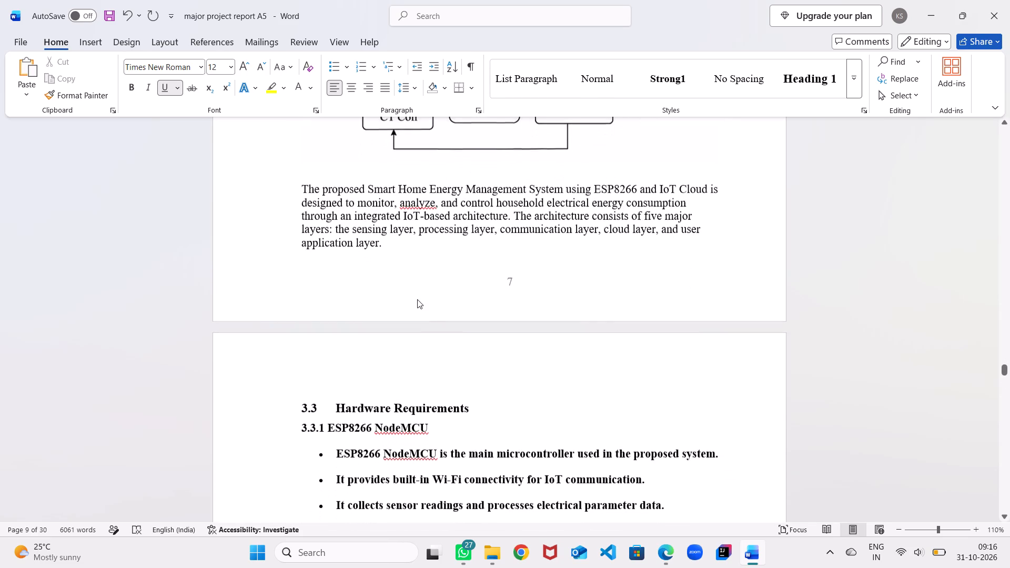
pyautogui.scroll(-1, 417, 299)
pyautogui.scroll(2, 417, 299)
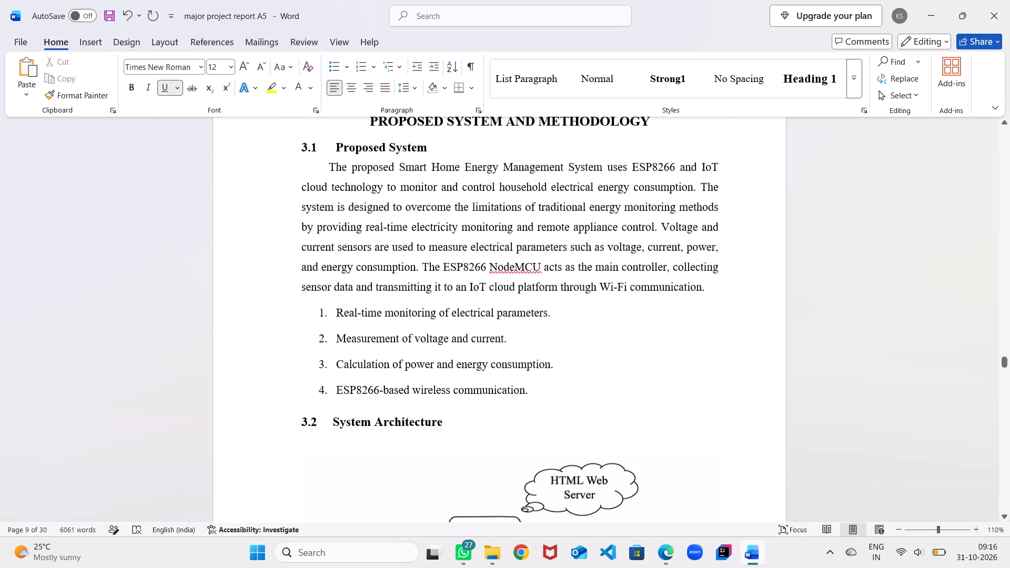
pyautogui.scroll(3, 417, 299)
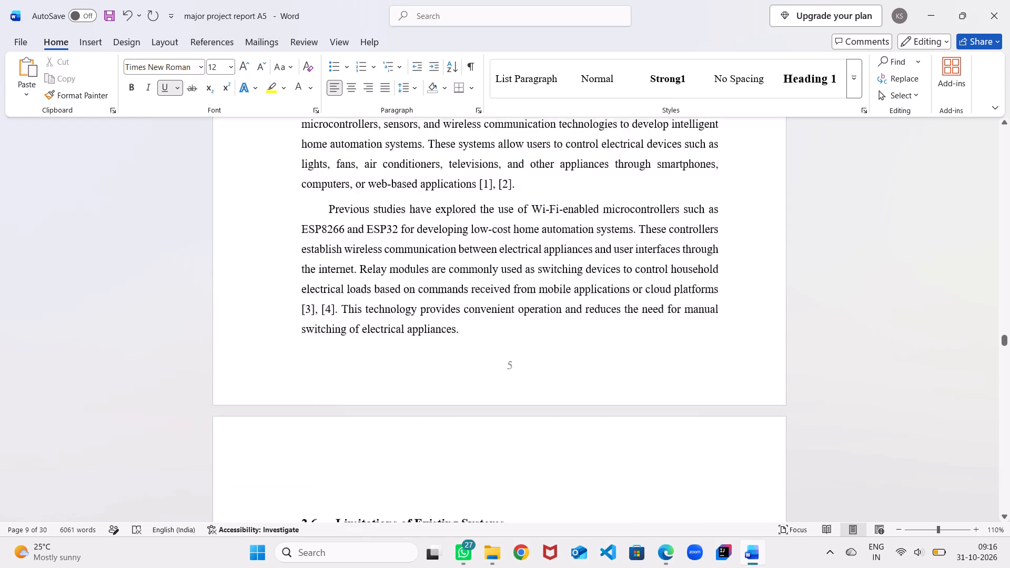
pyautogui.scroll(9, 417, 299)
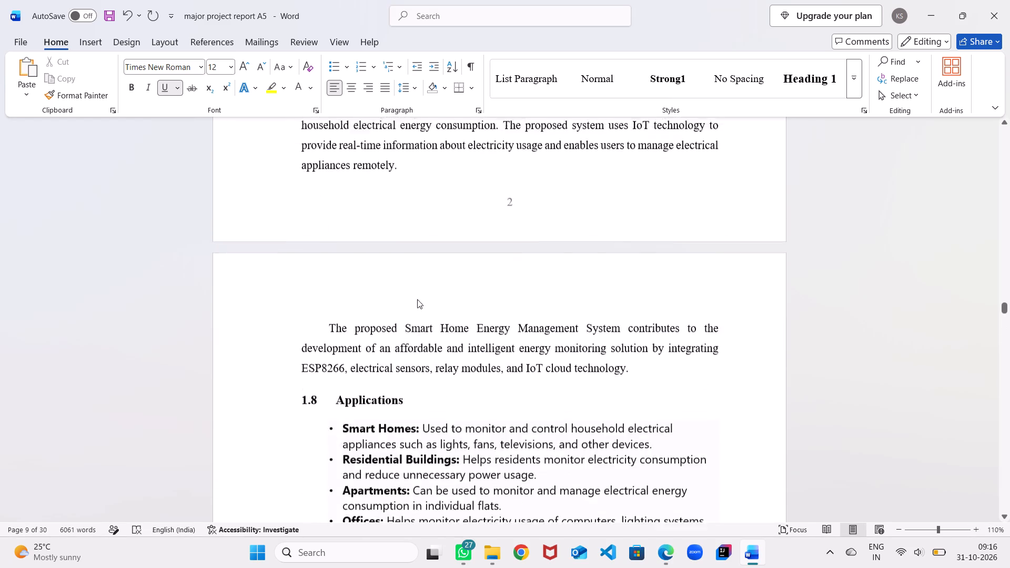
pyautogui.scroll(9, 417, 299)
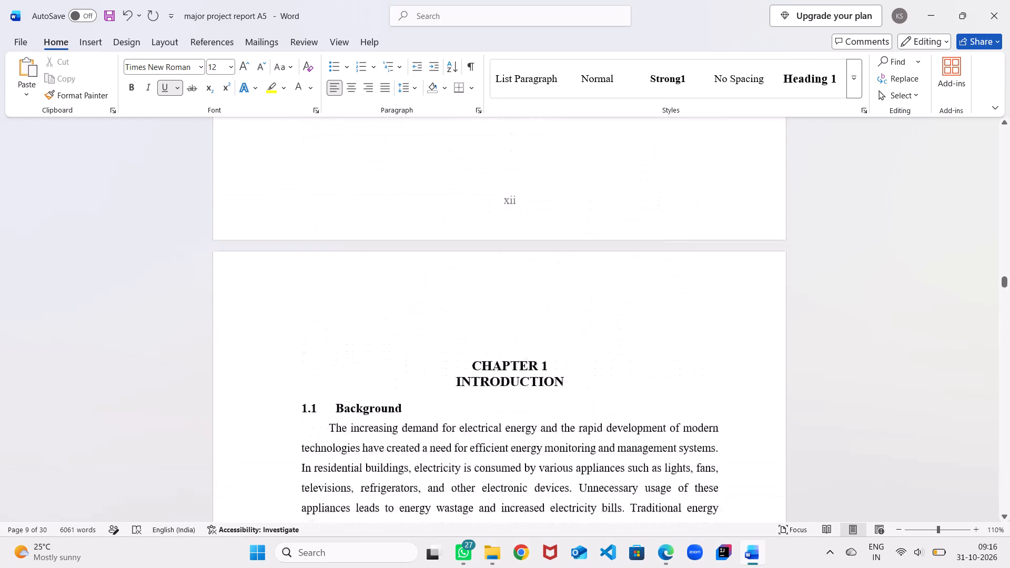
pyautogui.scroll(9, 417, 299)
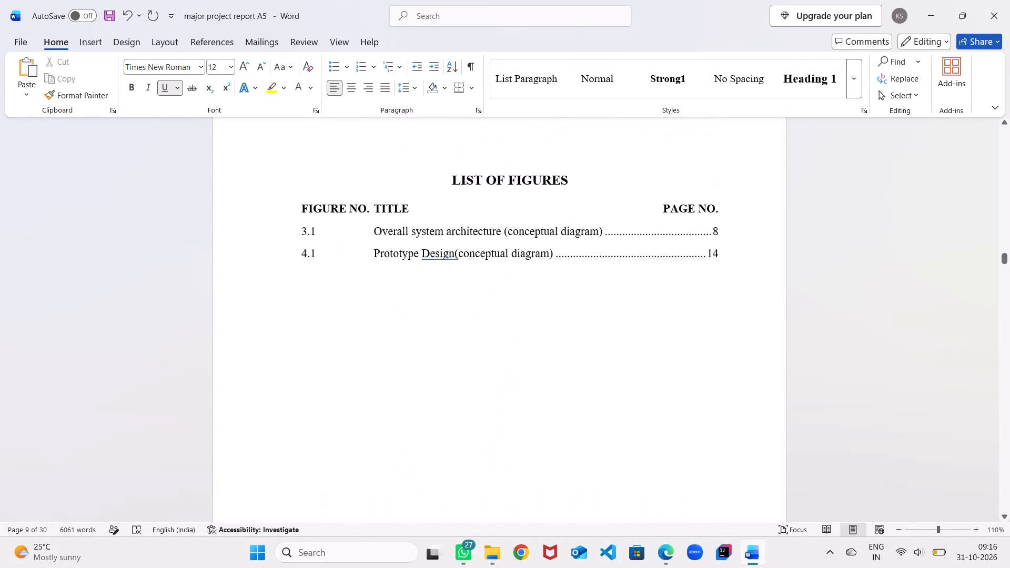
pyautogui.scroll(1, 417, 299)
pyautogui.keyDown('ctrl'); pyautogui.scroll(-5, 560, 410); pyautogui.keyUp('ctrl')
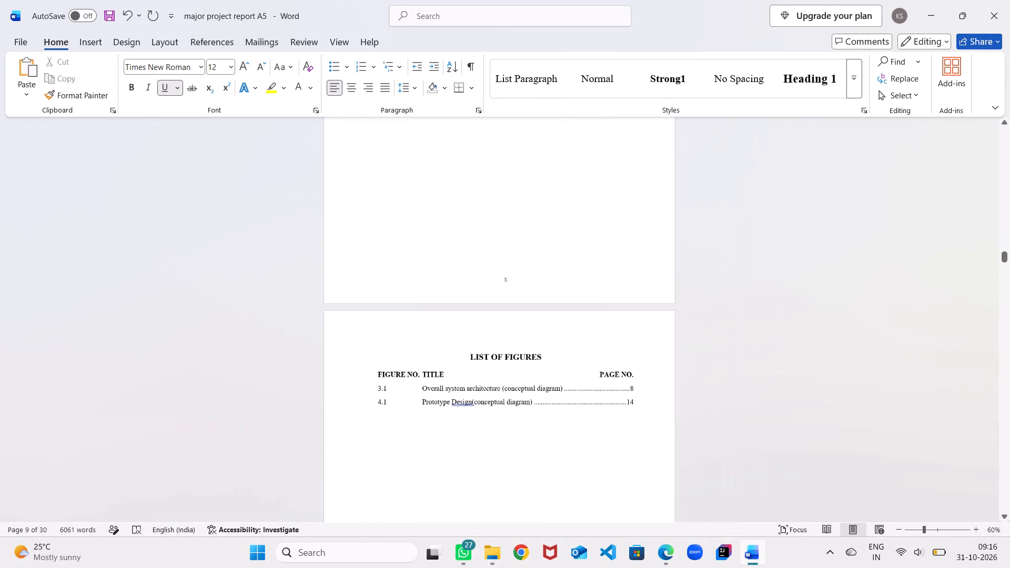
pyautogui.scroll(1, 355, 337)
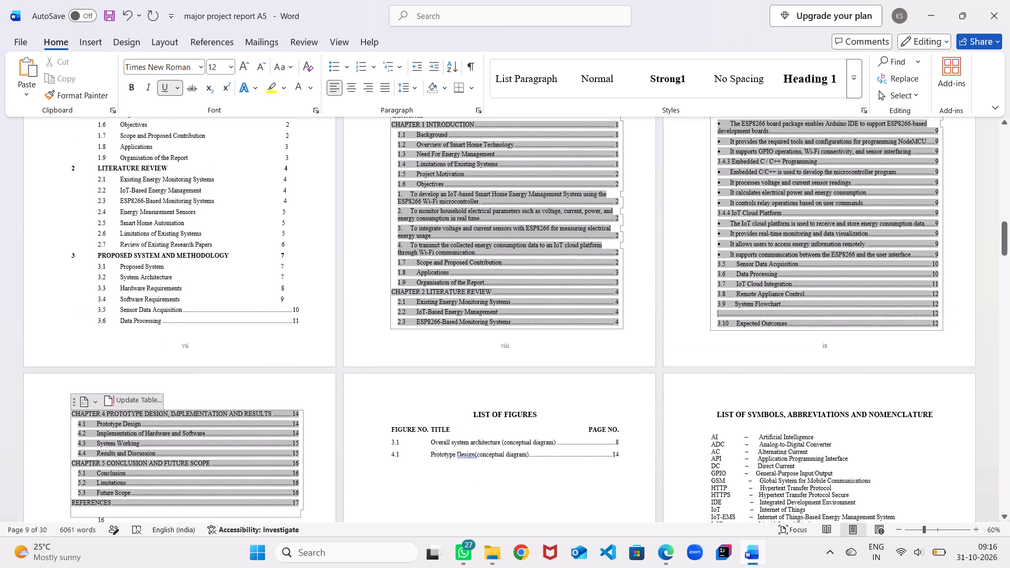
pyautogui.scroll(4, 355, 337)
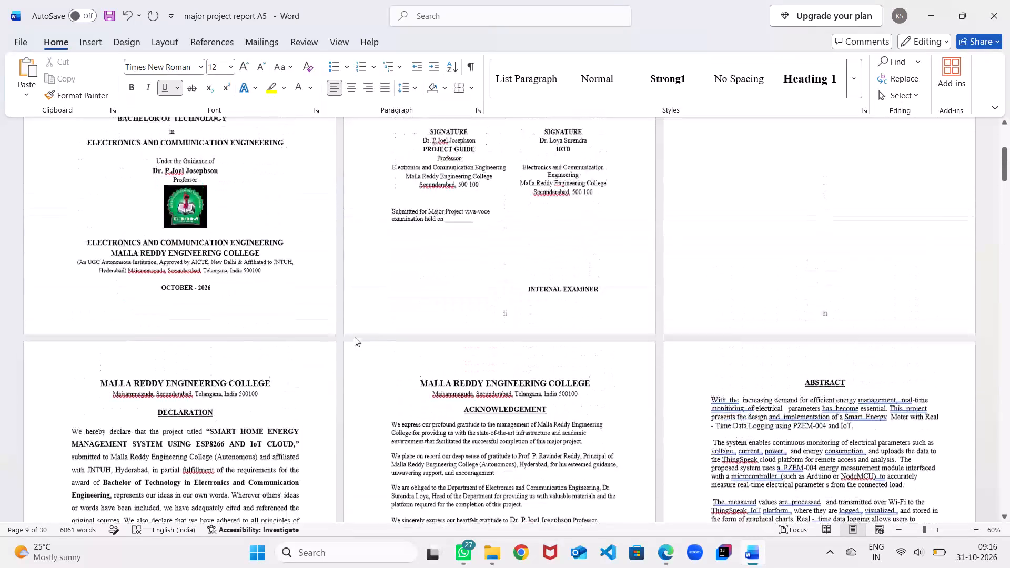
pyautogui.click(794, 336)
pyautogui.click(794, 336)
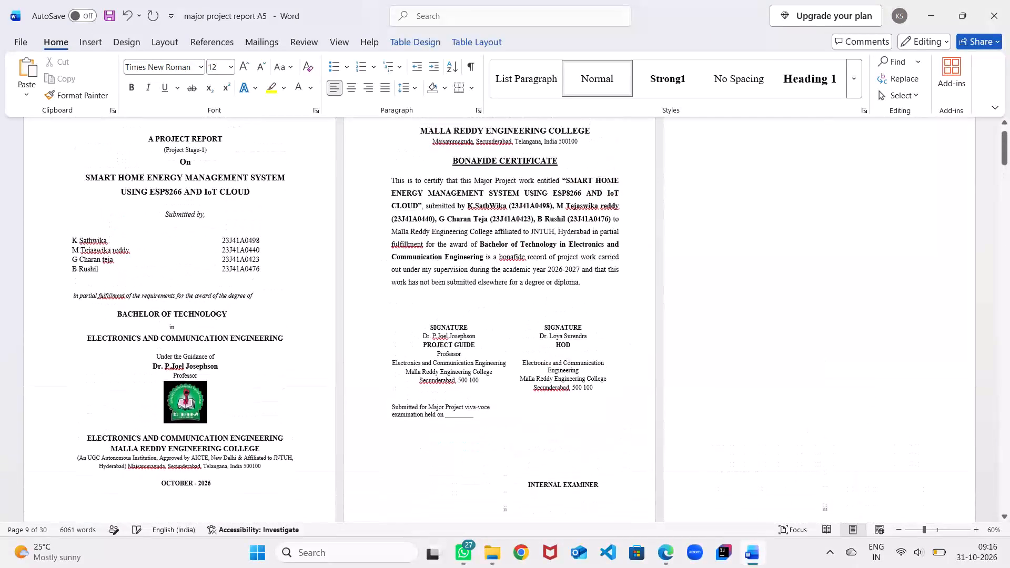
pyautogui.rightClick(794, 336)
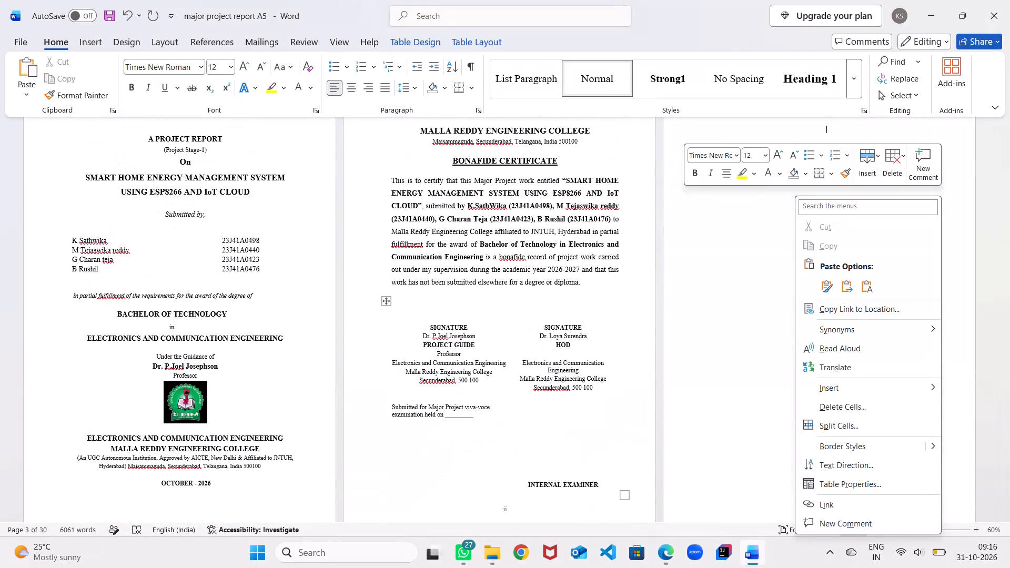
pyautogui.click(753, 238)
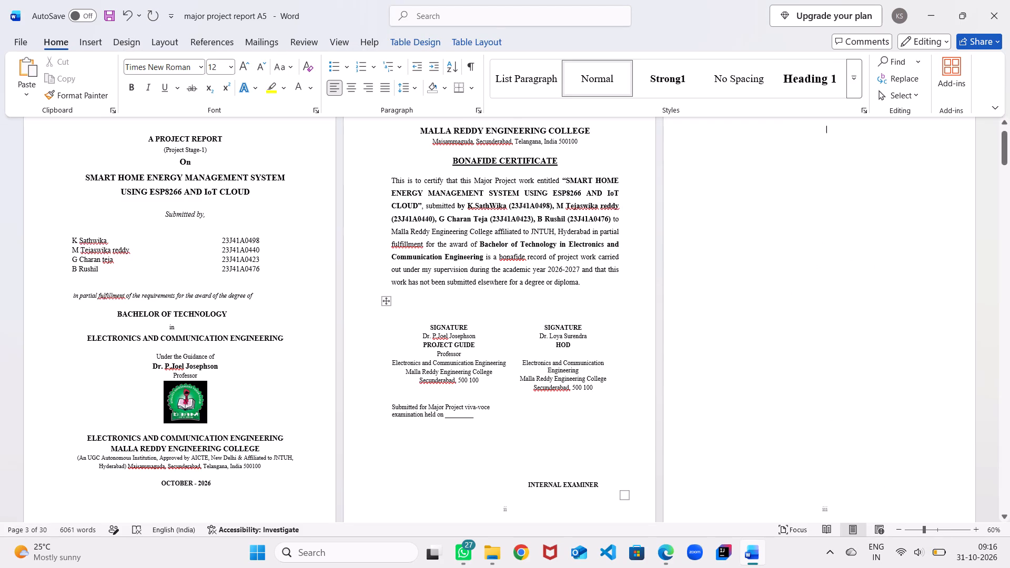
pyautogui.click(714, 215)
# Switch the report to Outline view.
pyautogui.click(332, 46)
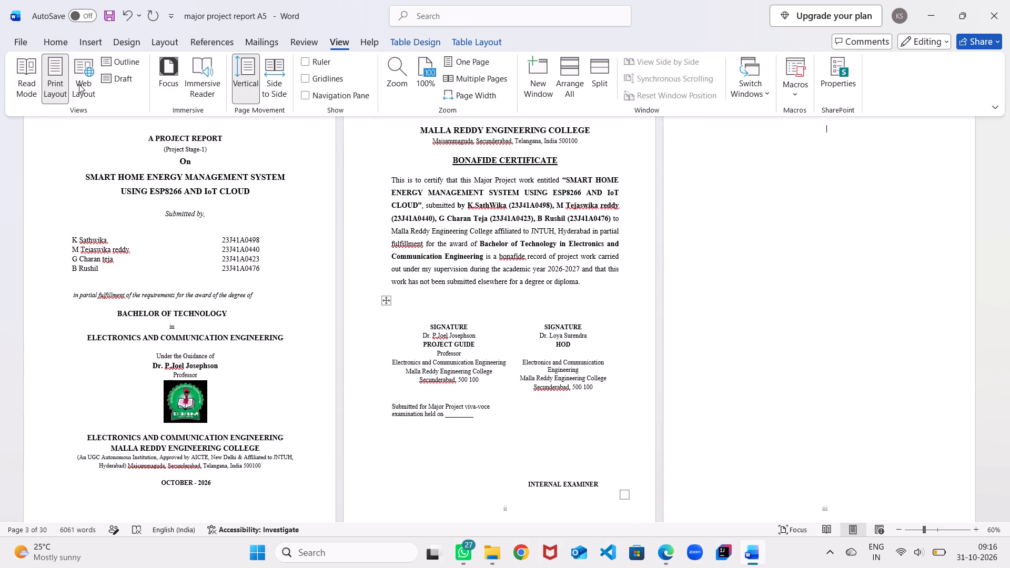
pyautogui.click(127, 65)
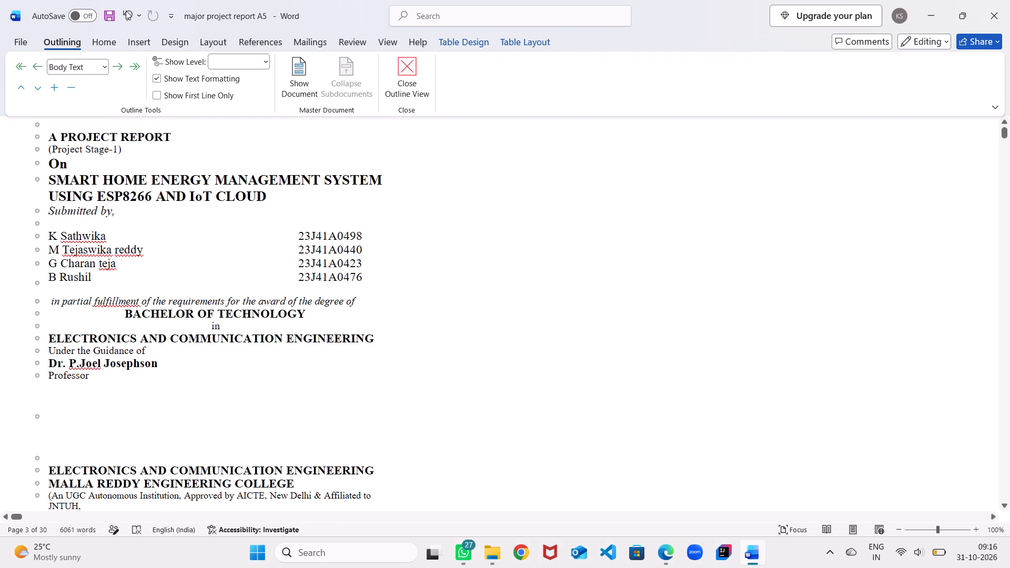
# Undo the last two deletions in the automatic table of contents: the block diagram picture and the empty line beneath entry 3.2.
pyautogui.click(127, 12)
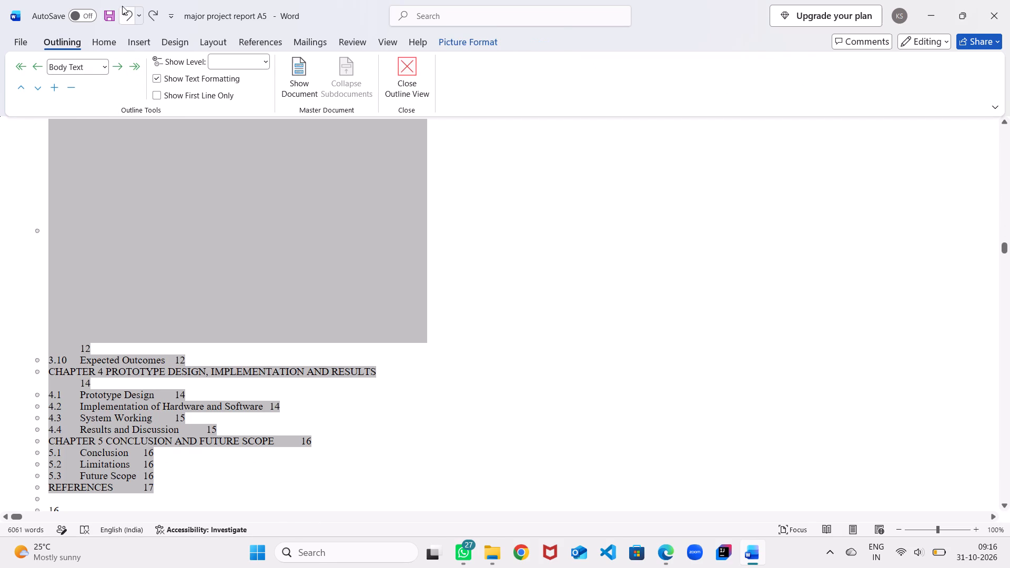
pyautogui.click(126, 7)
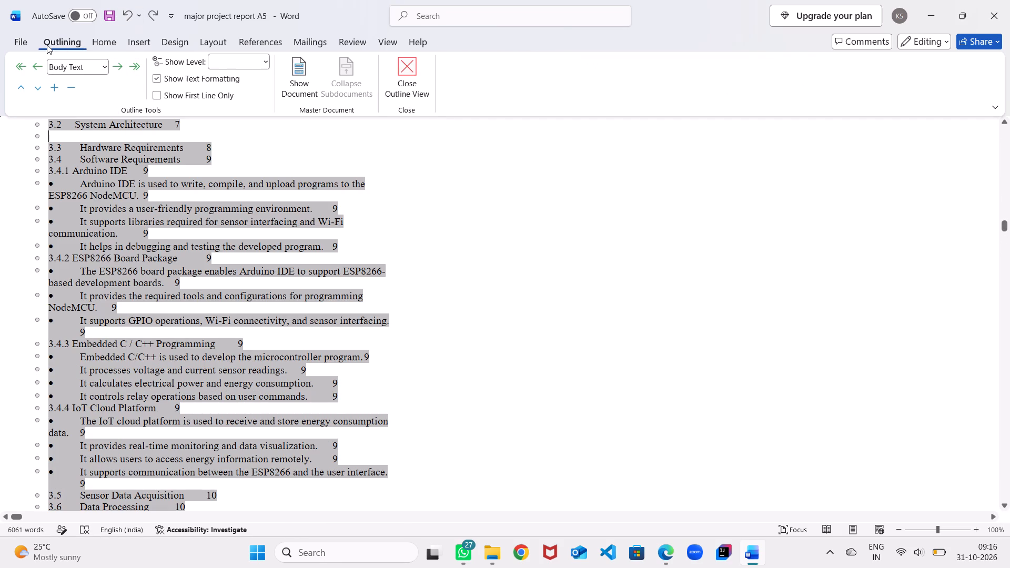
# Promote the empty line beneath entry 3.2 System Architecture to outline Level 1.
pyautogui.click(34, 66)
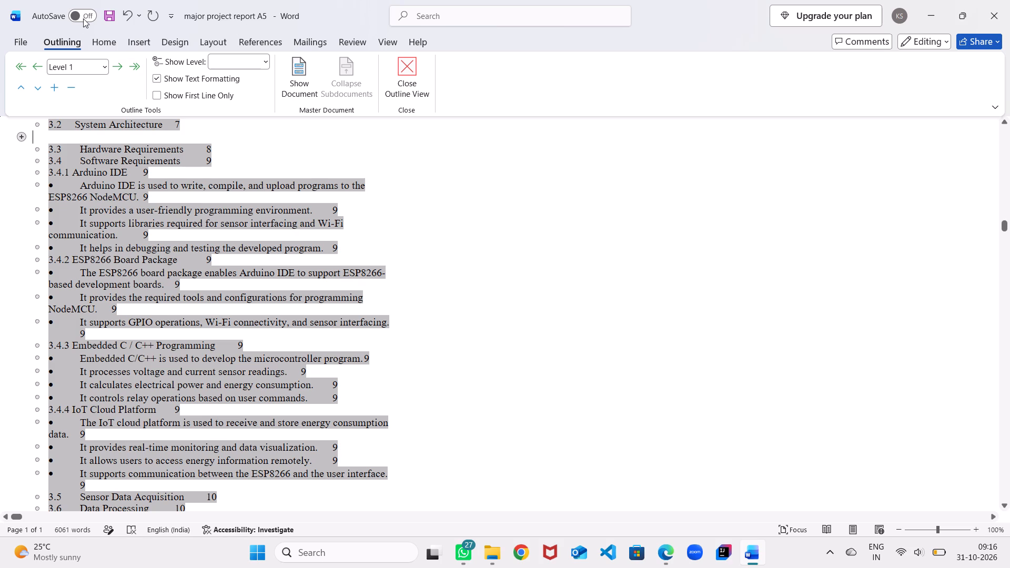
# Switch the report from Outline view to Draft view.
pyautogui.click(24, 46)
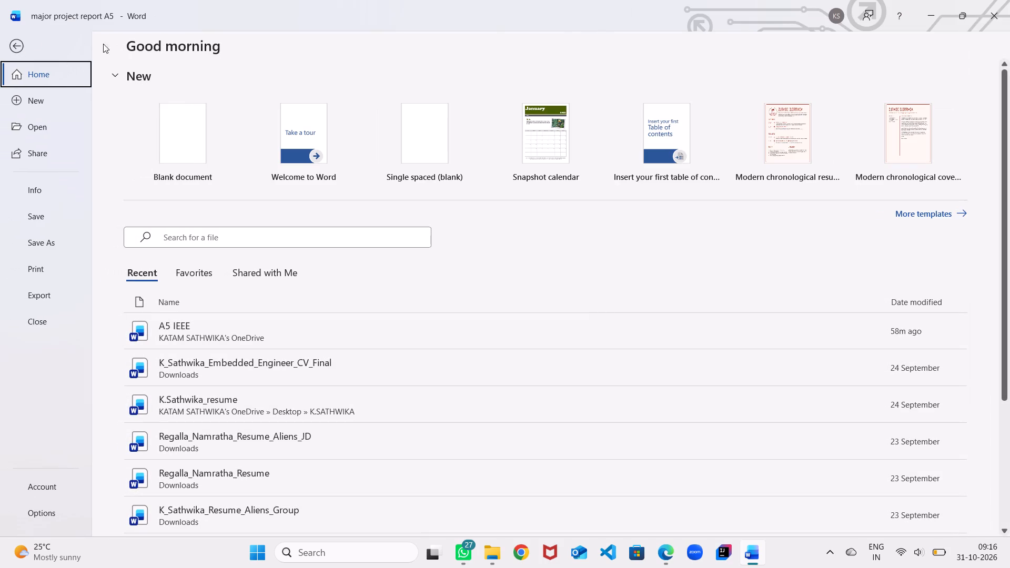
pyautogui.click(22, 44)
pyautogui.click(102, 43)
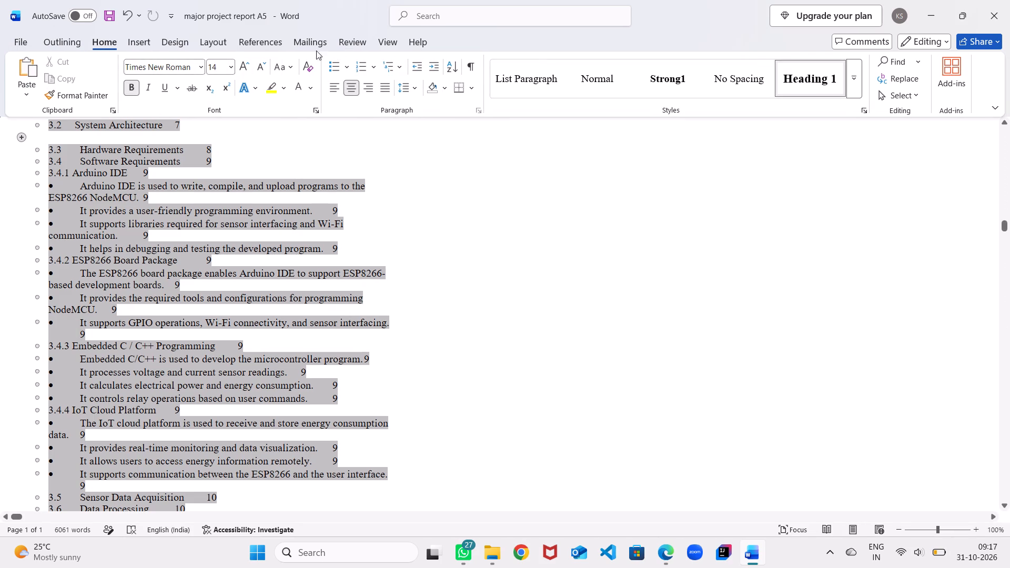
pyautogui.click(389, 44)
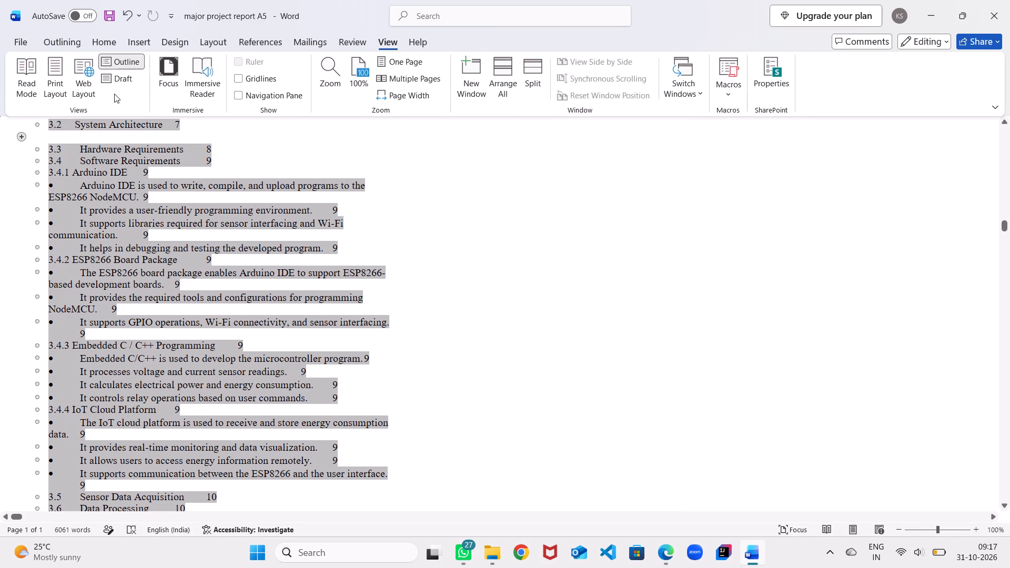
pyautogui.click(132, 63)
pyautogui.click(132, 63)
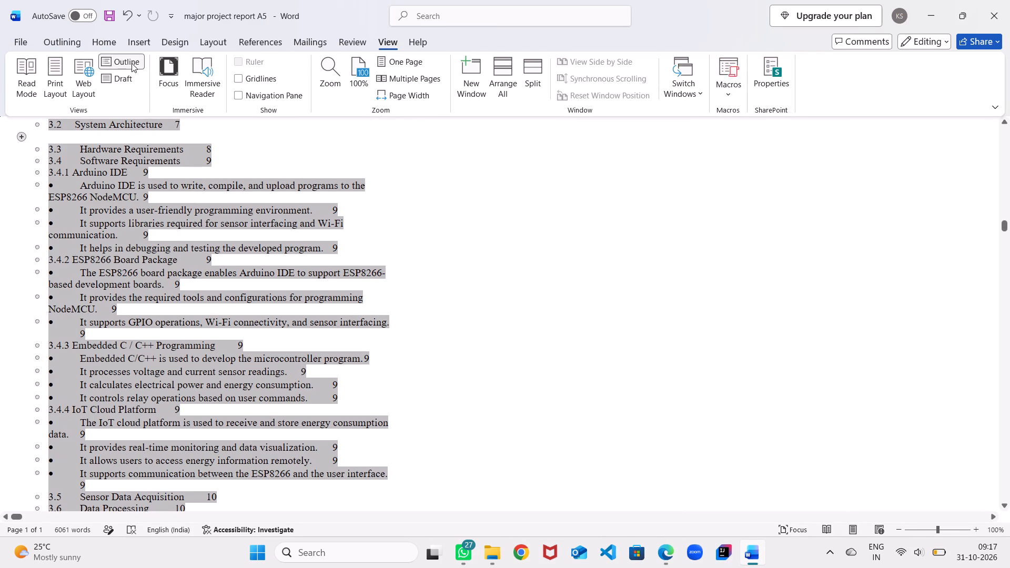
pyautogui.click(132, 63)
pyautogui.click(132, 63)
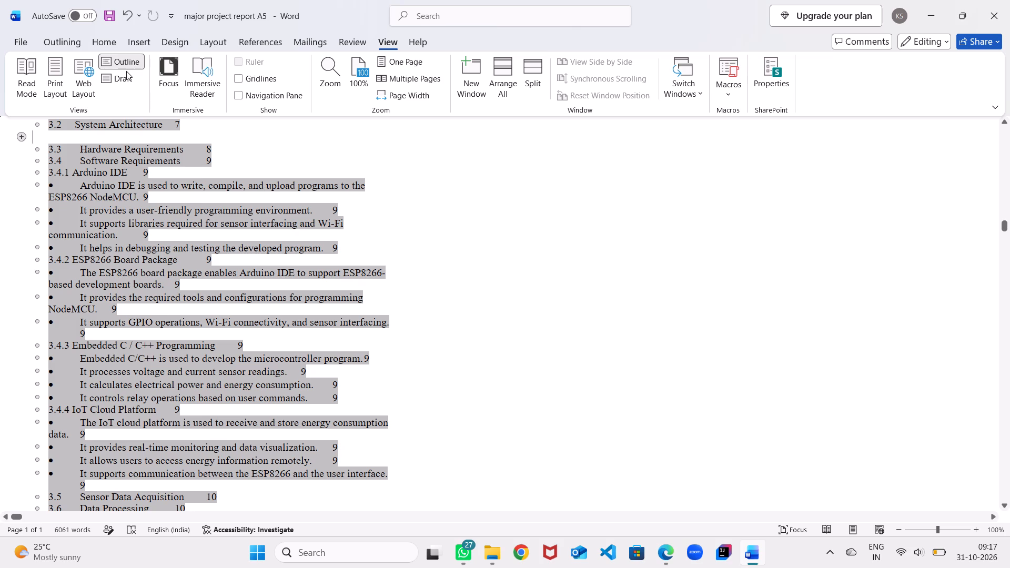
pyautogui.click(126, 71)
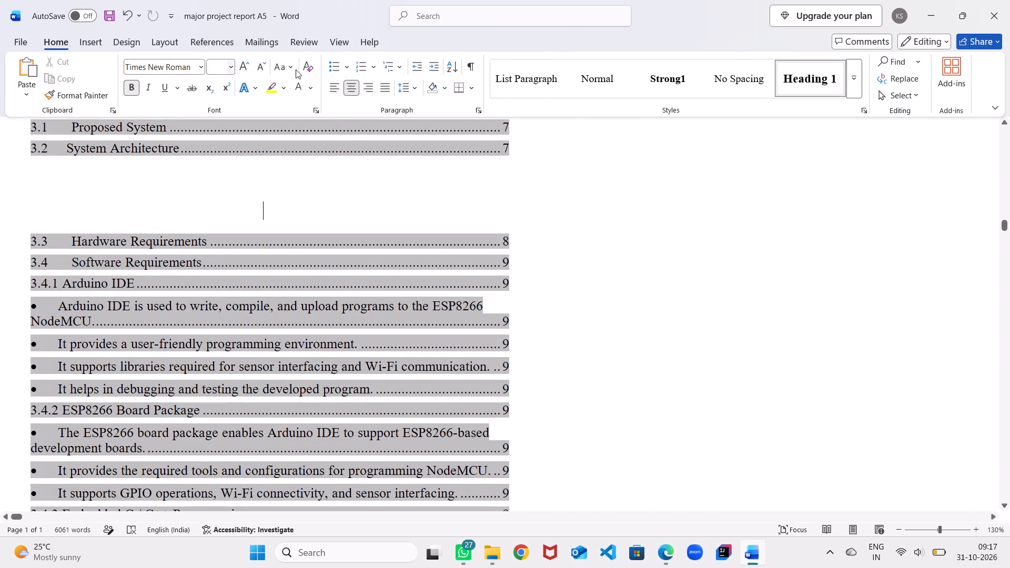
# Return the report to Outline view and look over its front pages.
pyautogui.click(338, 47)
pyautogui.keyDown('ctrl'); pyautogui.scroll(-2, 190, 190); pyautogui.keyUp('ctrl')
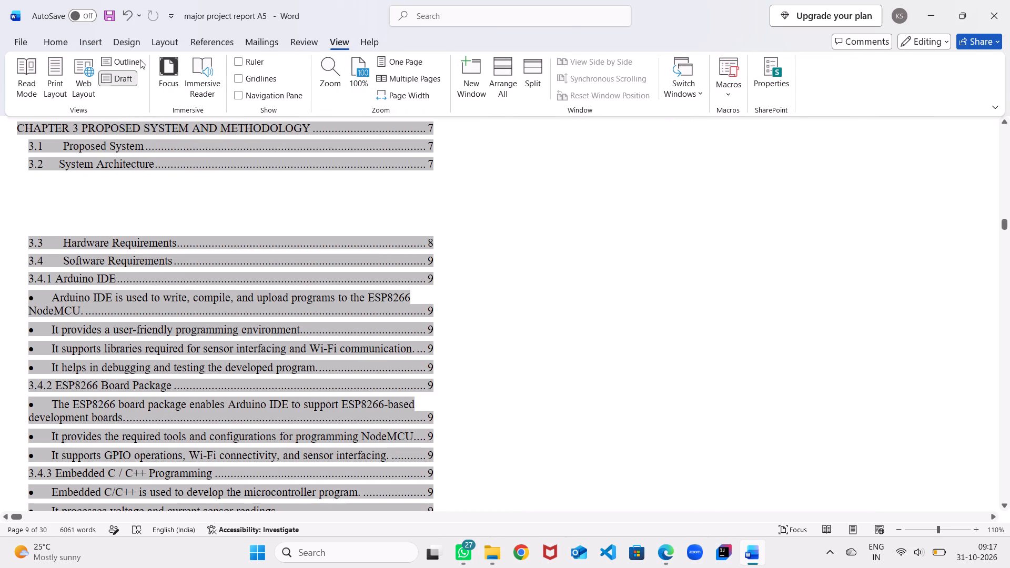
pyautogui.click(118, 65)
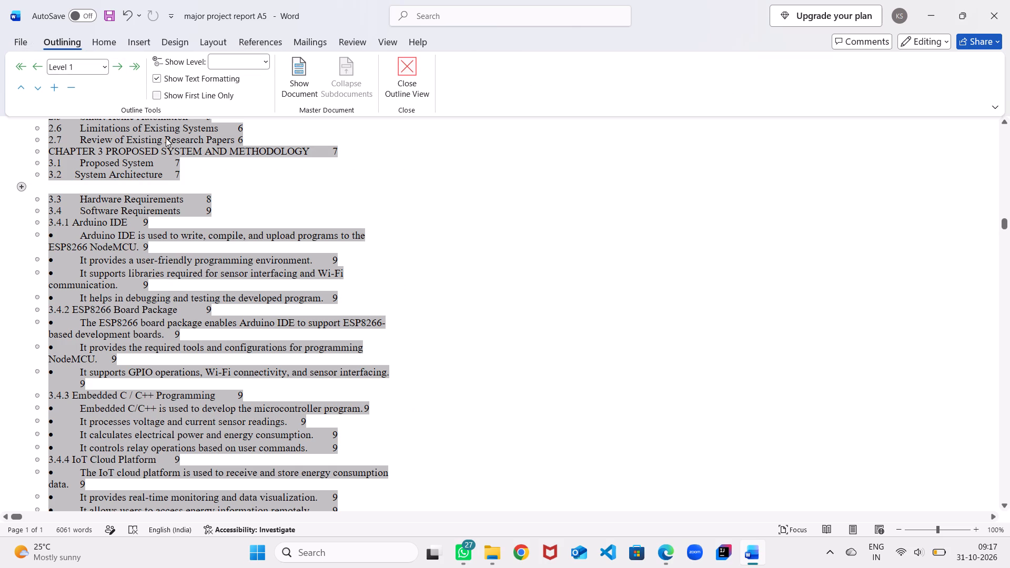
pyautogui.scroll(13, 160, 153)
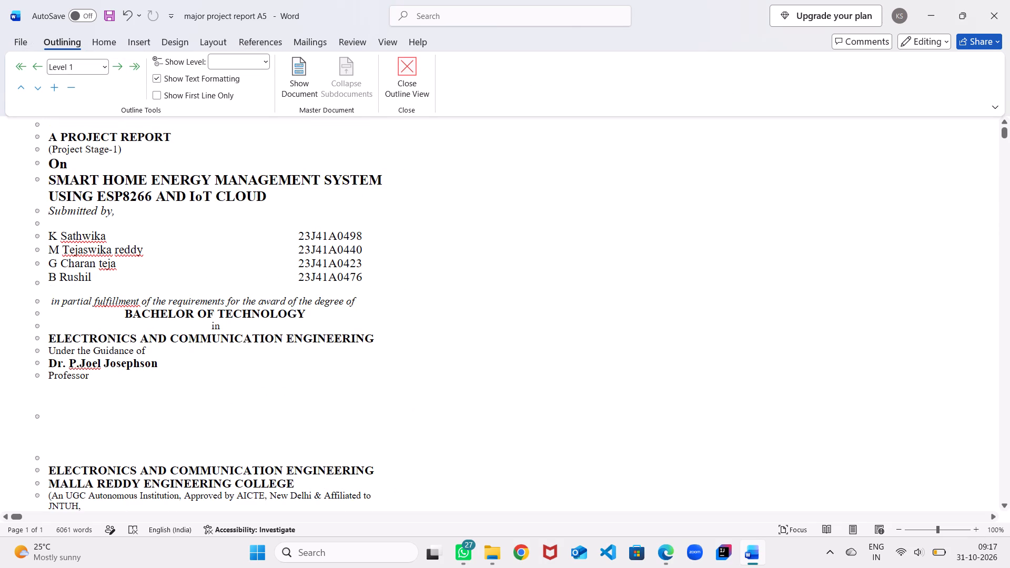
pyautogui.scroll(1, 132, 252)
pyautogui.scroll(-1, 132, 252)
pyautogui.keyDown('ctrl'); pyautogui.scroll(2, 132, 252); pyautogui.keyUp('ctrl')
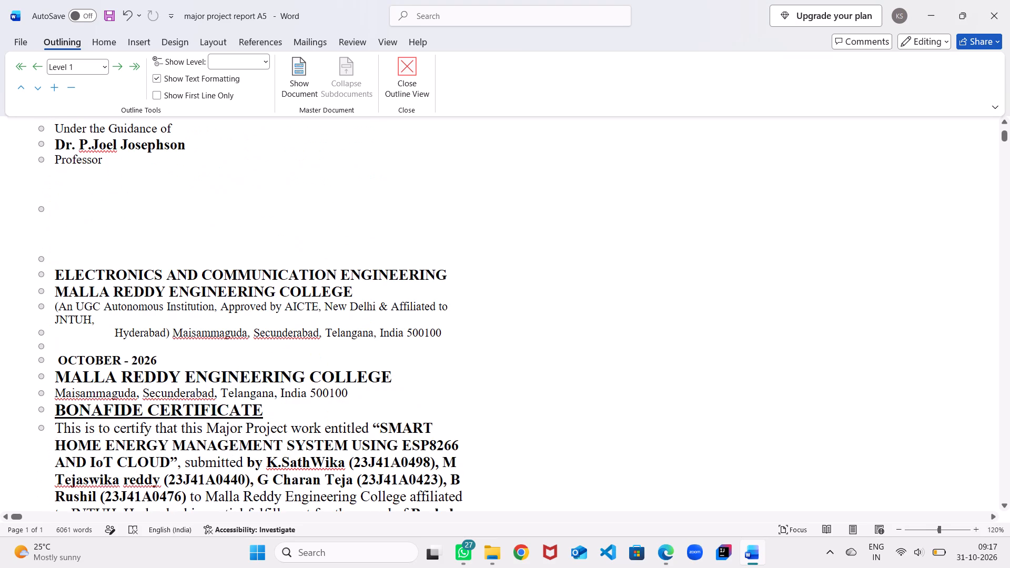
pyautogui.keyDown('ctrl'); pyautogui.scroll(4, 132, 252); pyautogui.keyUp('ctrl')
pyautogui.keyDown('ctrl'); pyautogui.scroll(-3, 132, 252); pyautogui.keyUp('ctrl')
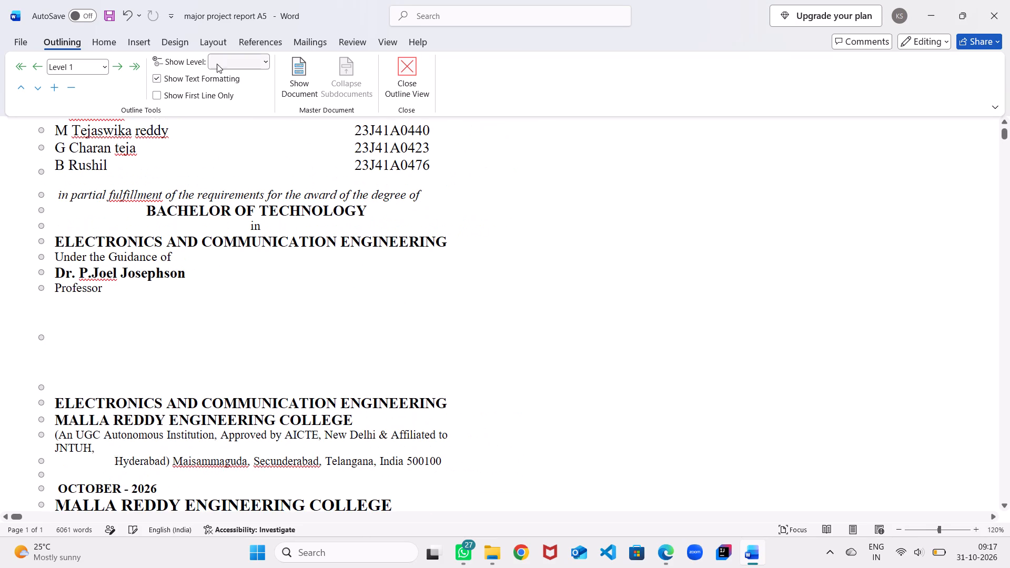
# Switch the report to Draft view.
pyautogui.click(382, 40)
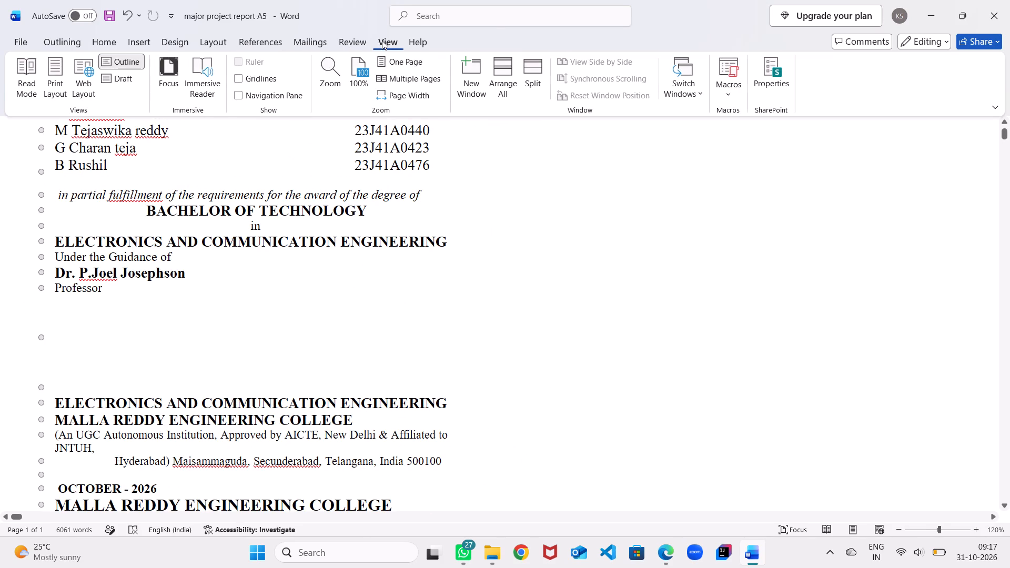
pyautogui.click(121, 59)
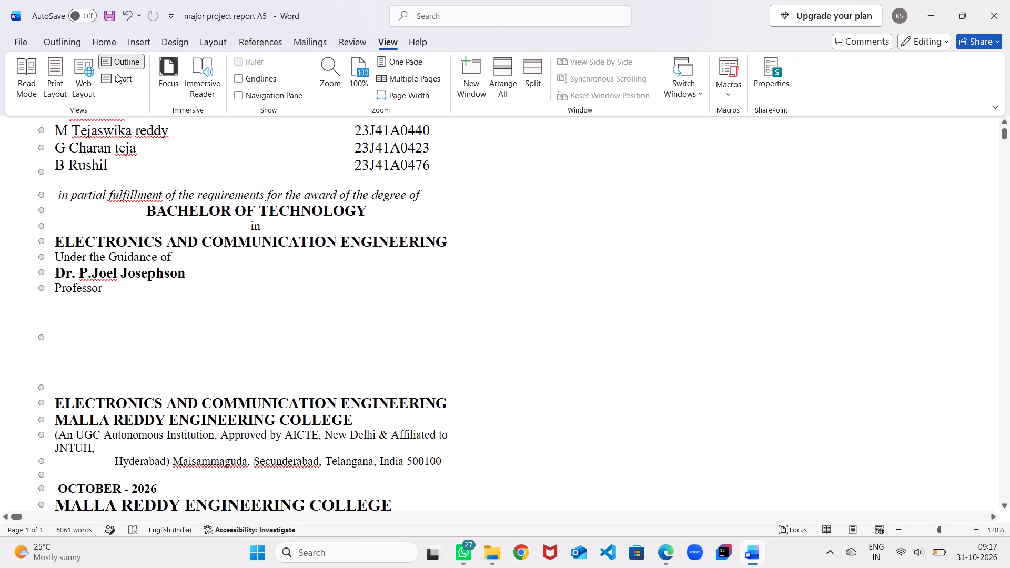
pyautogui.click(117, 74)
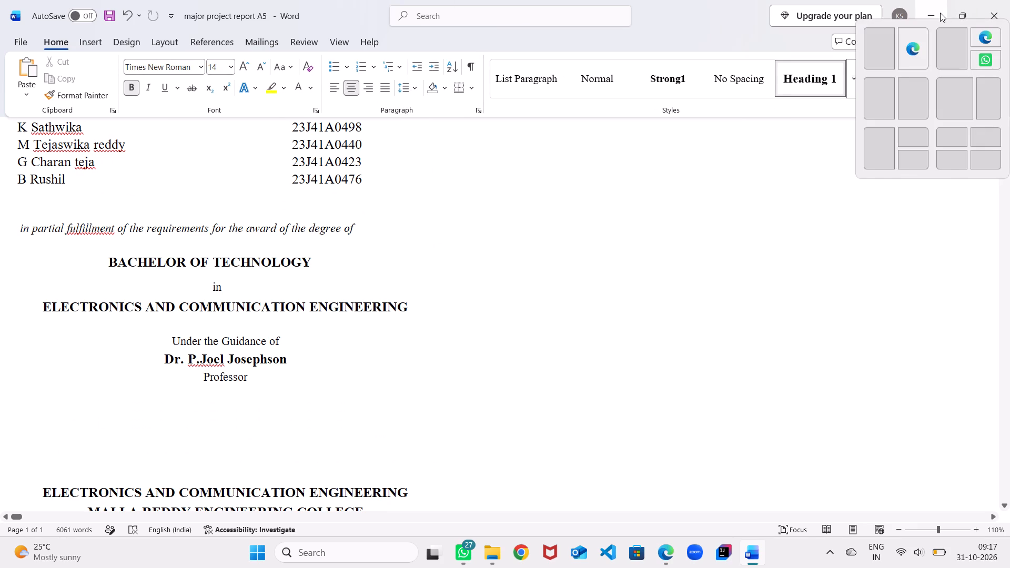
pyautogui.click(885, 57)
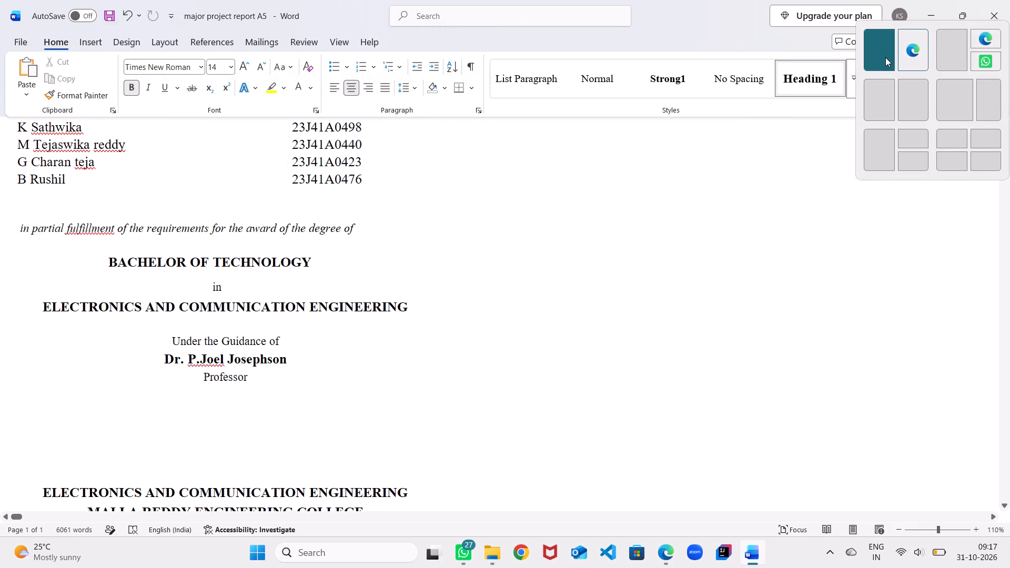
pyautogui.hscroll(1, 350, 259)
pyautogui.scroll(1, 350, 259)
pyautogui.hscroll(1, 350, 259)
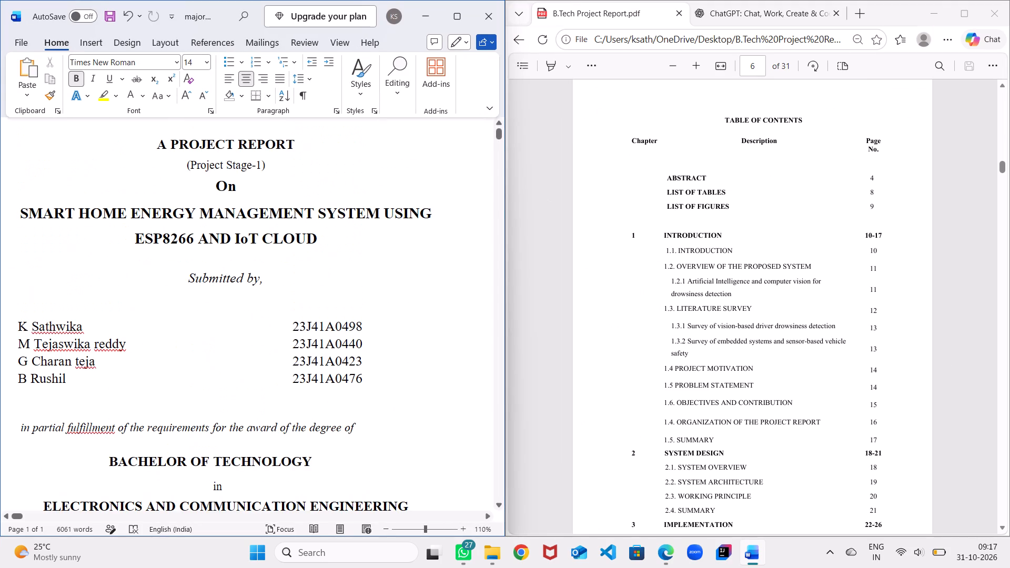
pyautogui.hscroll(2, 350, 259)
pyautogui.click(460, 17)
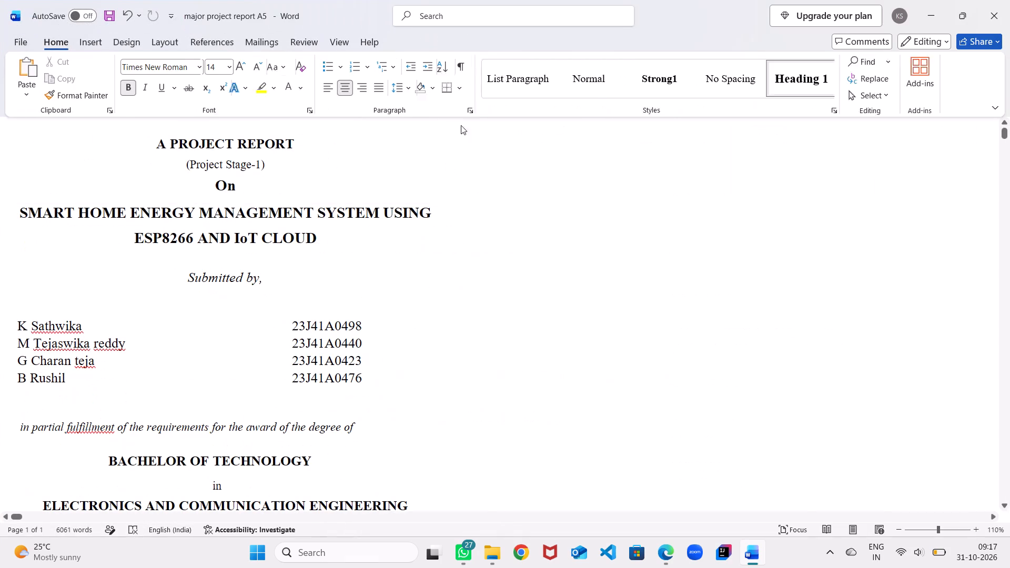
# Turn on Focus mode for the report.
pyautogui.click(317, 39)
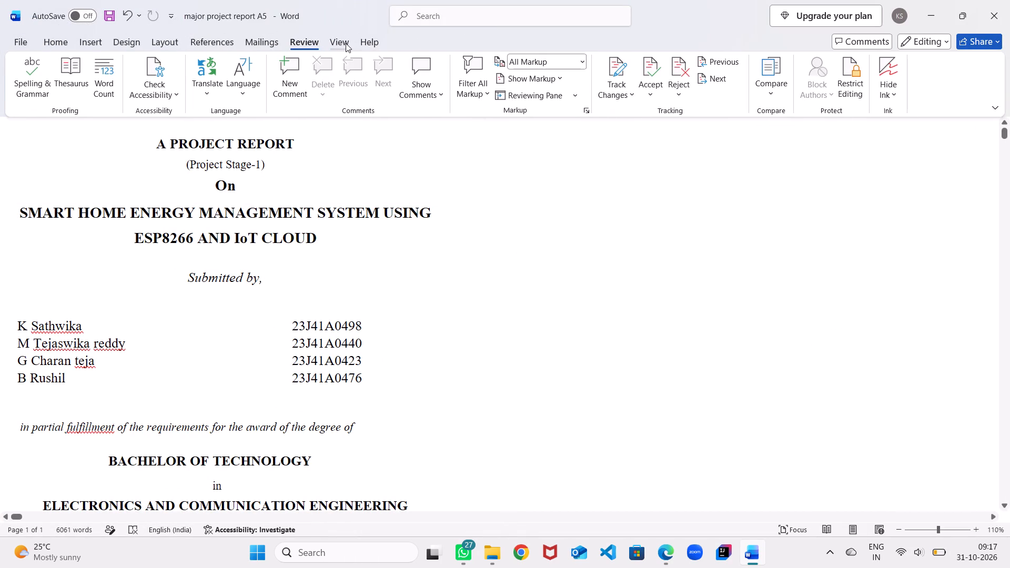
pyautogui.click(346, 43)
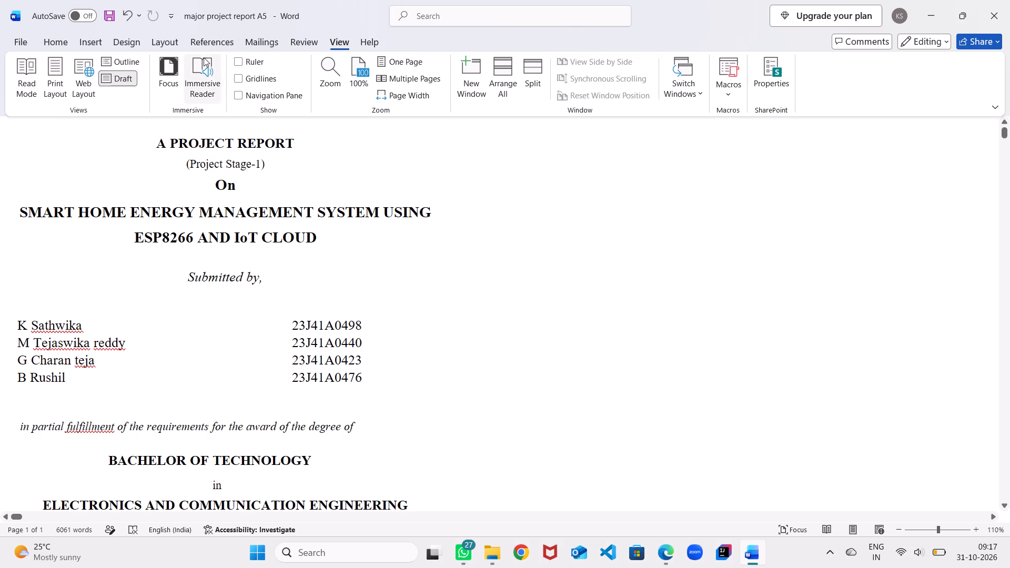
pyautogui.click(177, 66)
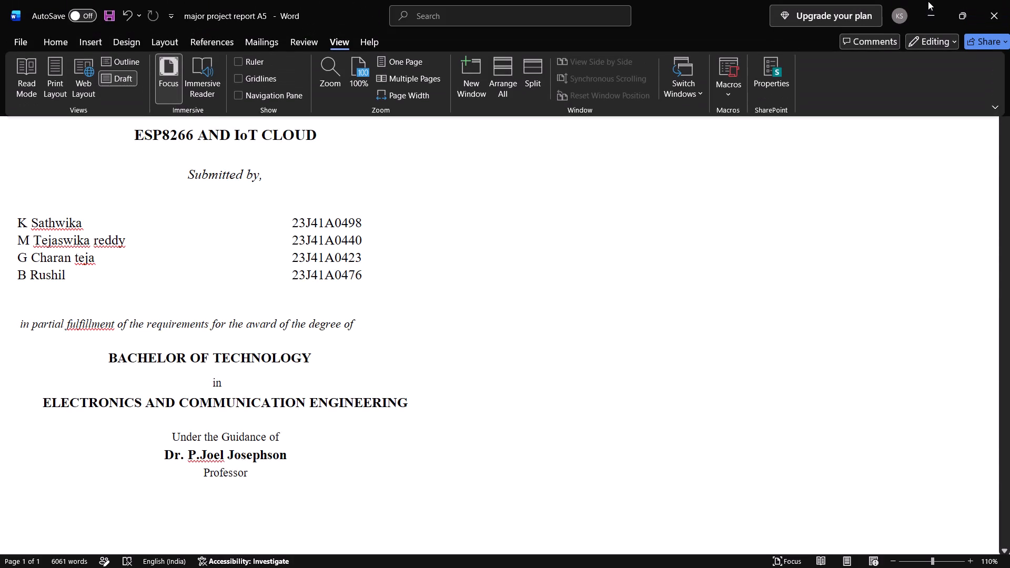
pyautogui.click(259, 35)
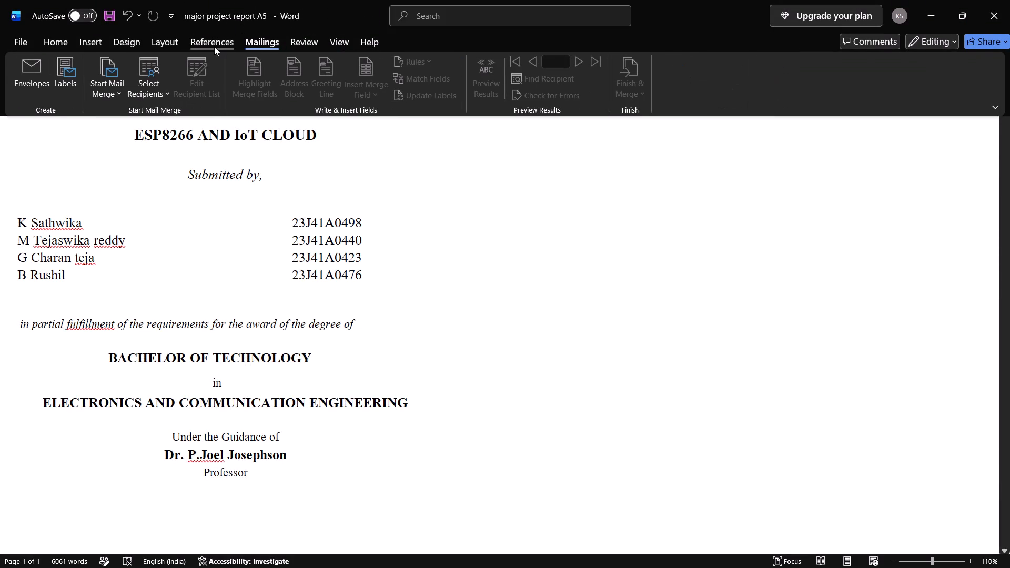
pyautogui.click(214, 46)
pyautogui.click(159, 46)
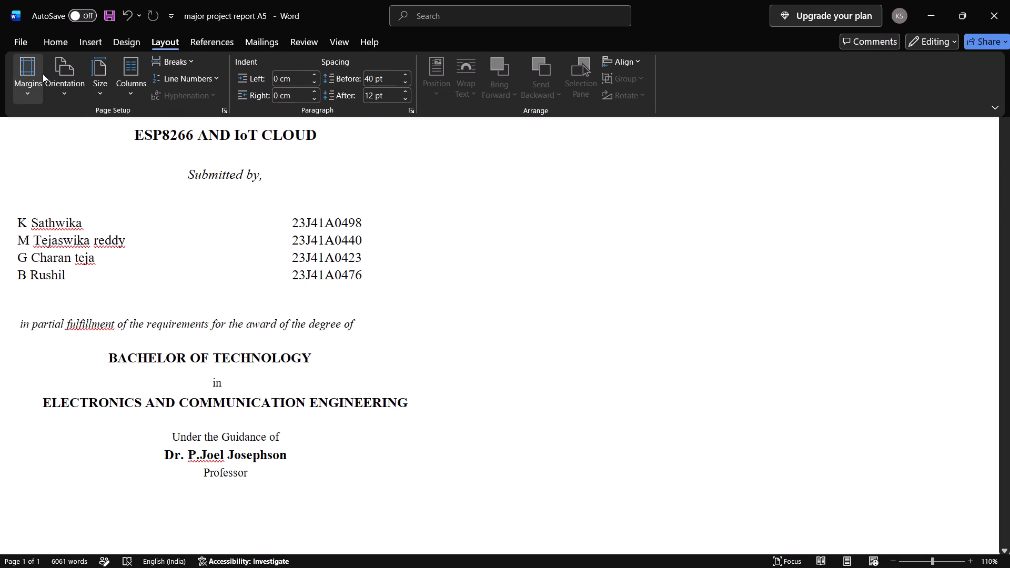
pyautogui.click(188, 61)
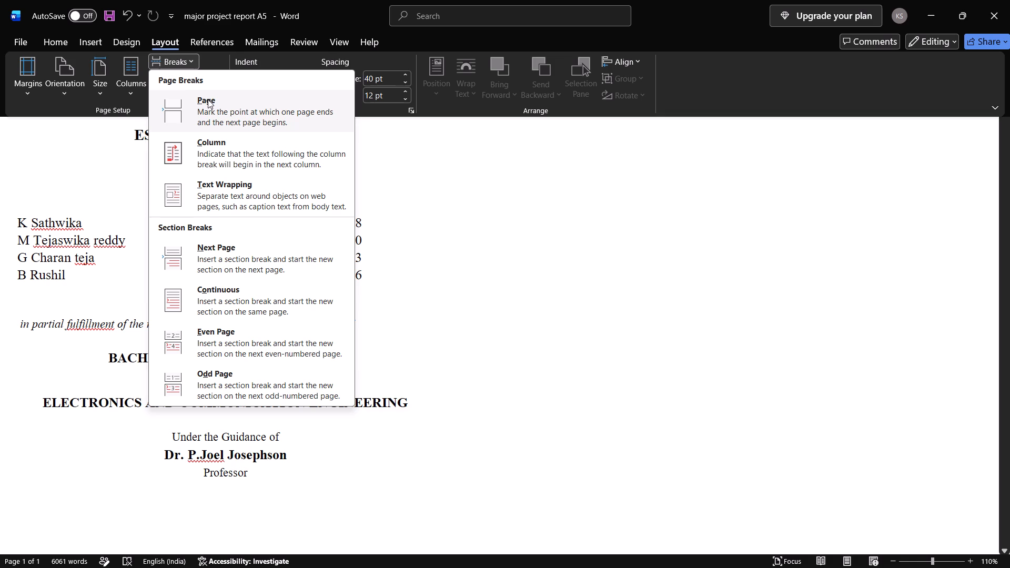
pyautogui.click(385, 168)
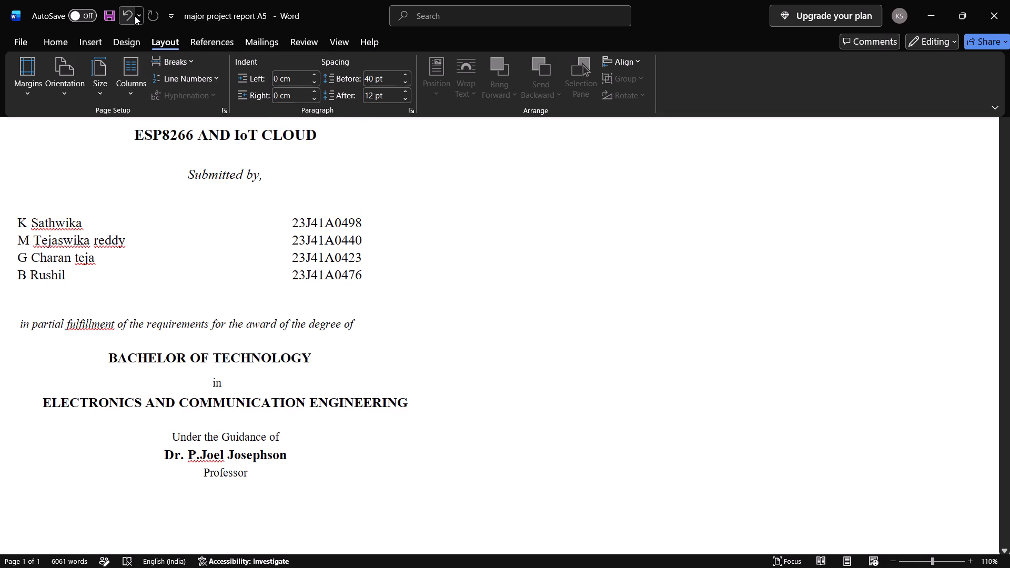
# Undo the recent outline and deletion edits, back through the insertion of the automatic table of contents.
pyautogui.click(134, 16)
pyautogui.click(134, 16)
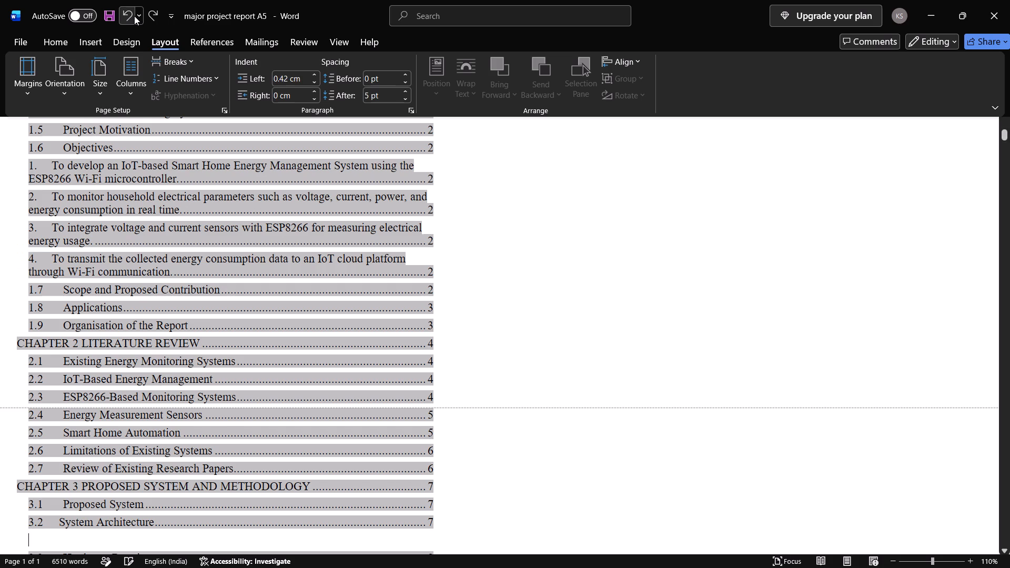
pyautogui.click(134, 16)
pyautogui.click(134, 16)
pyautogui.click(134, 16)
pyautogui.doubleClick(134, 16)
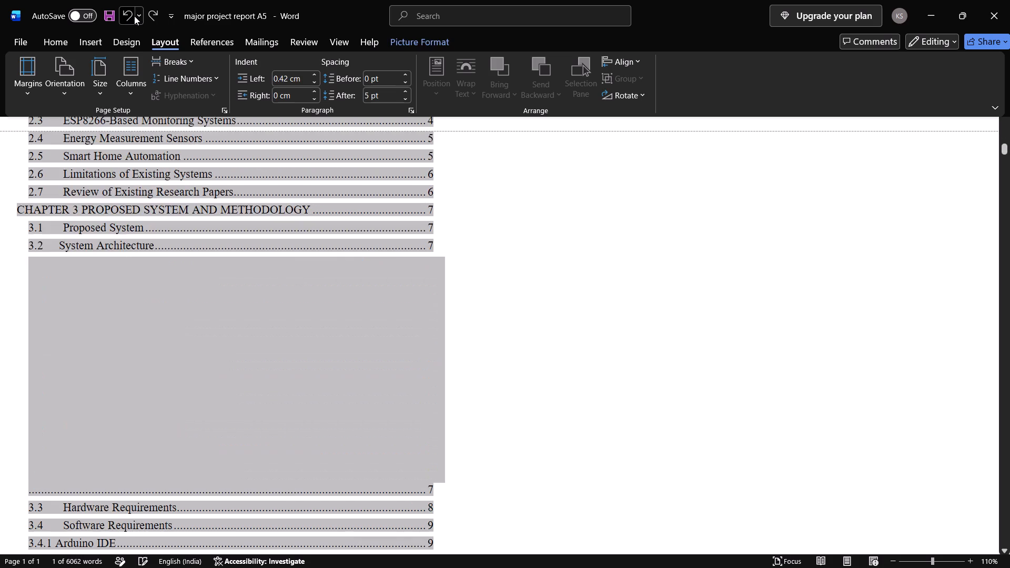
pyautogui.click(134, 16)
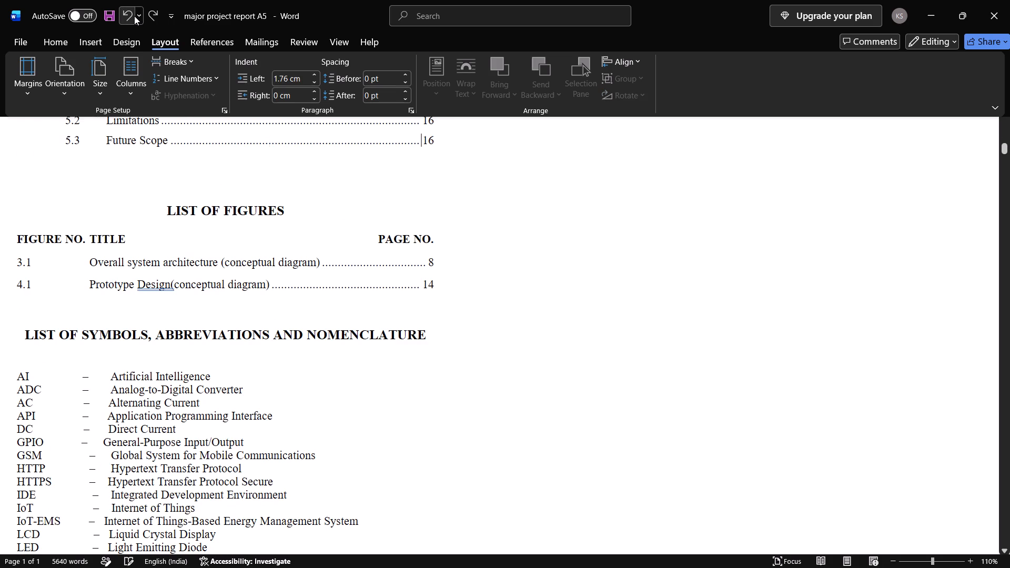
# Undo the earlier edits to the manual contents list, going back from entry 5.3 Future Scope through chapters 5 and 4.
pyautogui.click(134, 16)
pyautogui.click(134, 16)
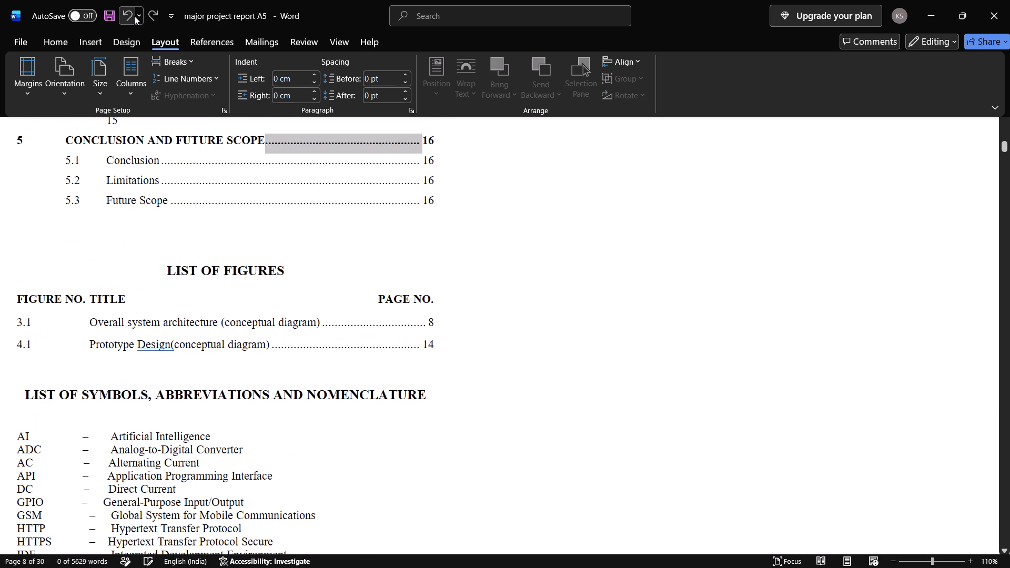
pyautogui.click(134, 16)
pyautogui.click(134, 16)
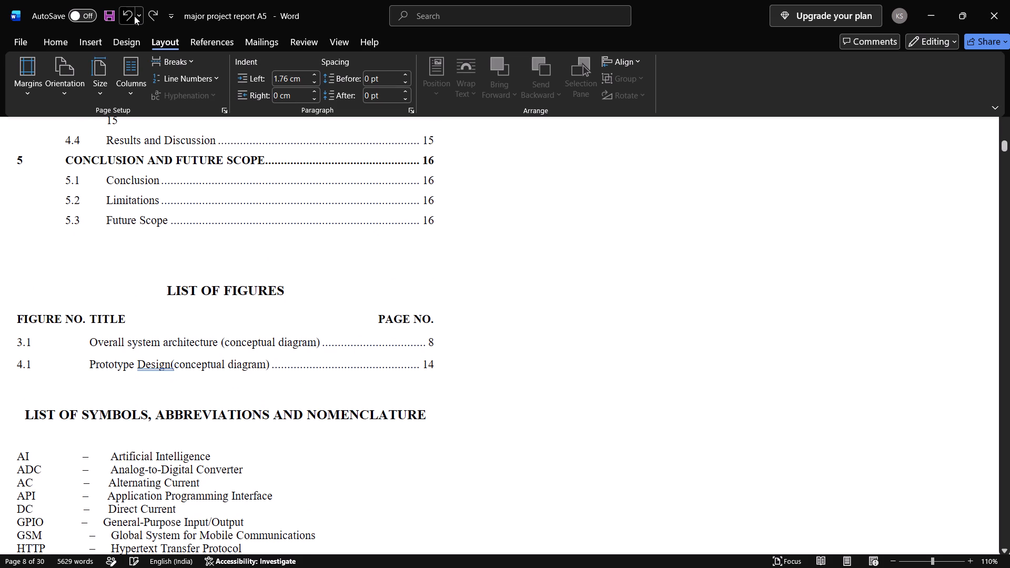
pyautogui.click(134, 16)
pyautogui.click(134, 16)
pyautogui.click(134, 16)
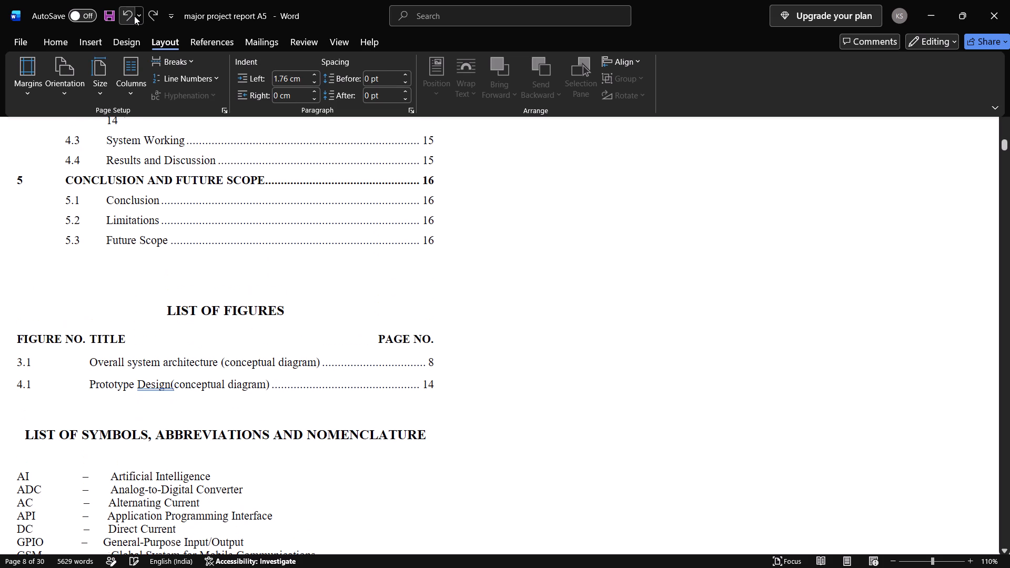
pyautogui.click(134, 16)
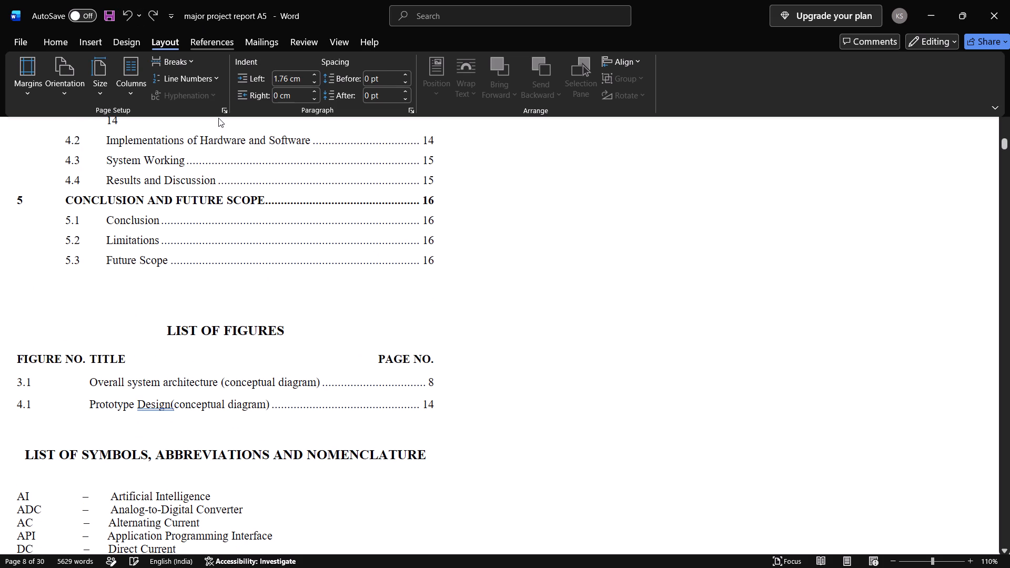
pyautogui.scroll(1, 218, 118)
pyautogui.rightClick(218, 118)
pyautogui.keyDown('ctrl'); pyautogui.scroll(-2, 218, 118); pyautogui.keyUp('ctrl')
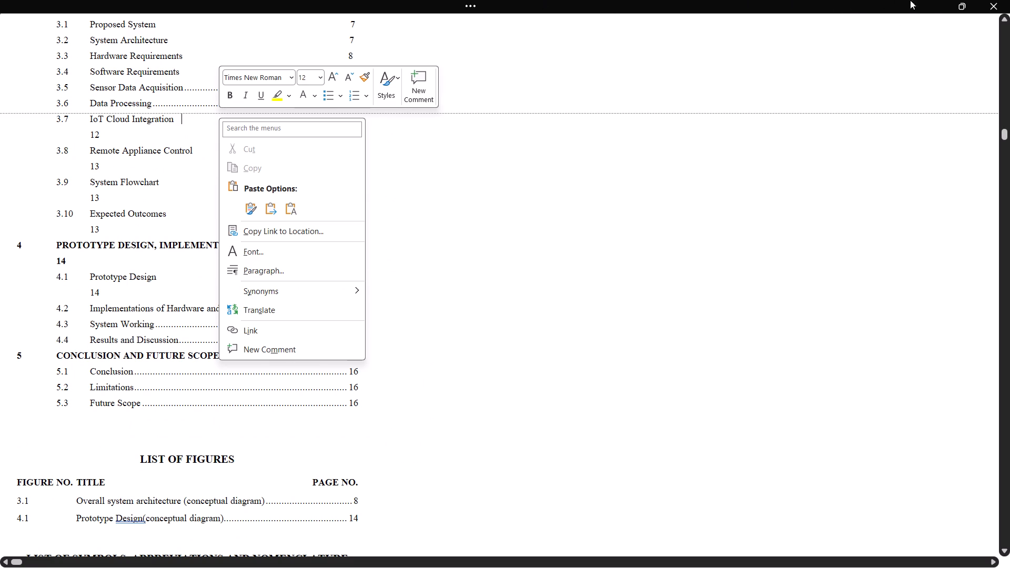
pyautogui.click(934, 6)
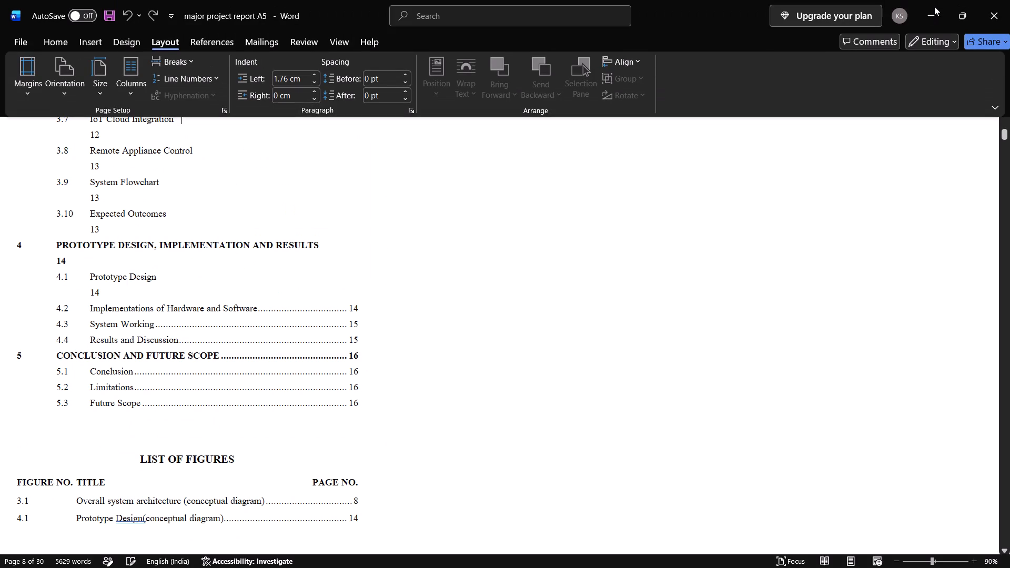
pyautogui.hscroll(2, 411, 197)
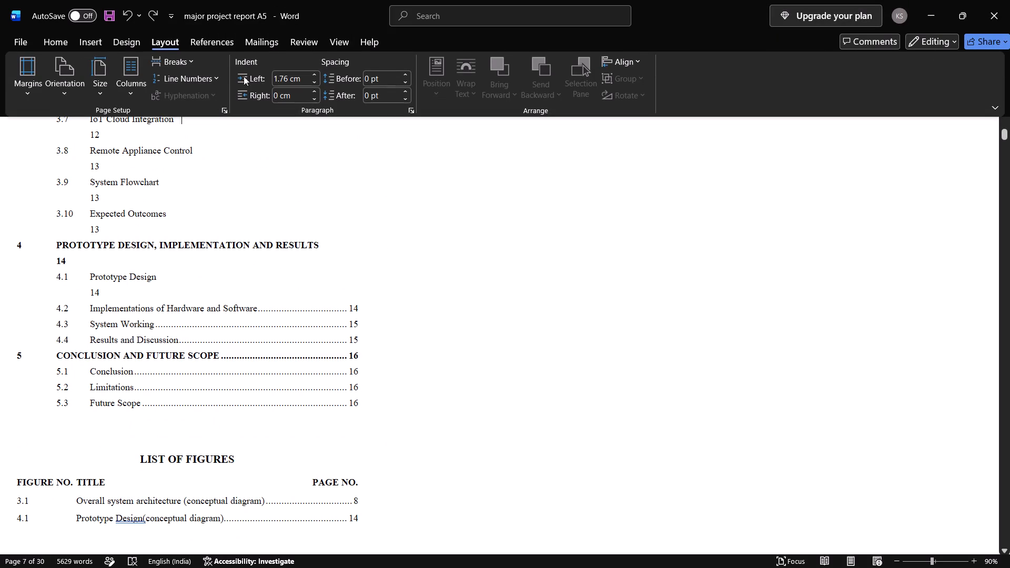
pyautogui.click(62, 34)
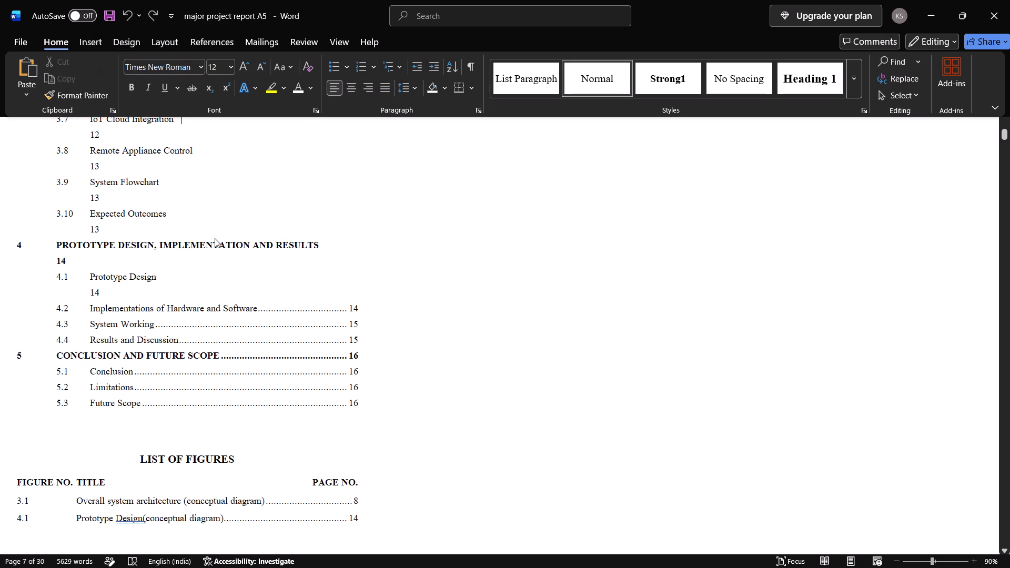
# Examine the whole report in Draft view, from the cover page through chapters 1 to 5 to the references.
pyautogui.scroll(17, 215, 238)
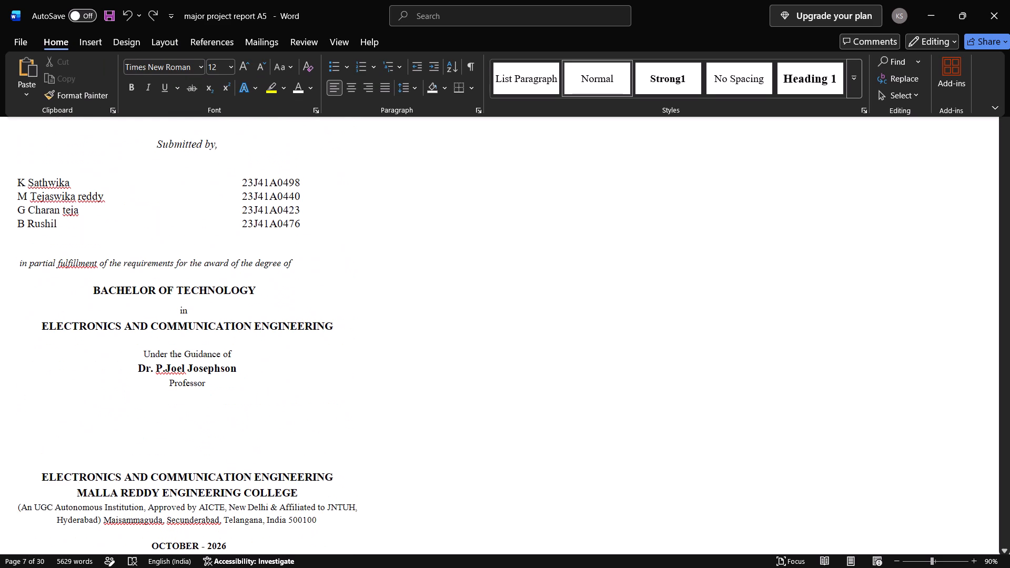
pyautogui.scroll(-7, 215, 238)
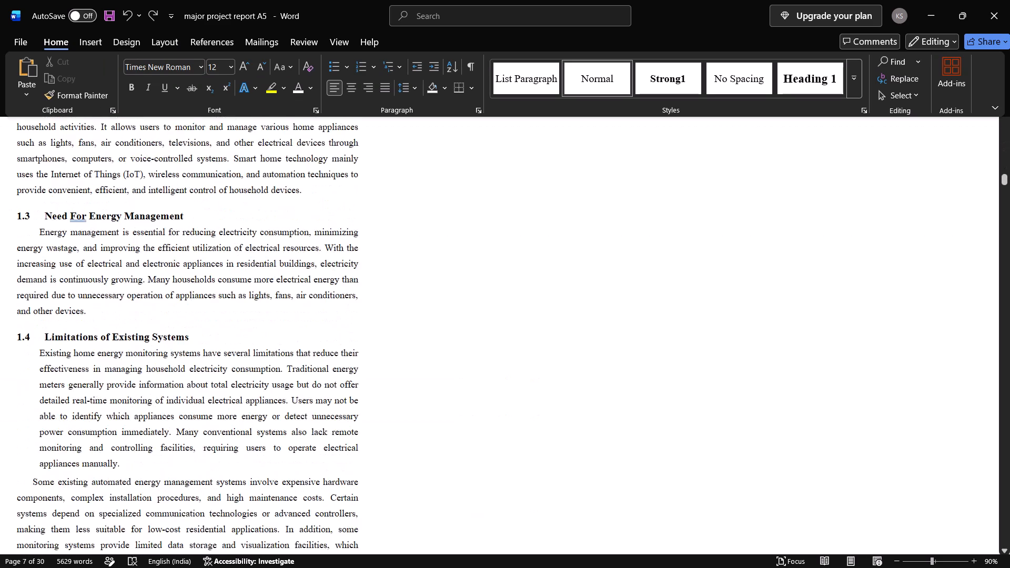
pyautogui.scroll(-5, 215, 238)
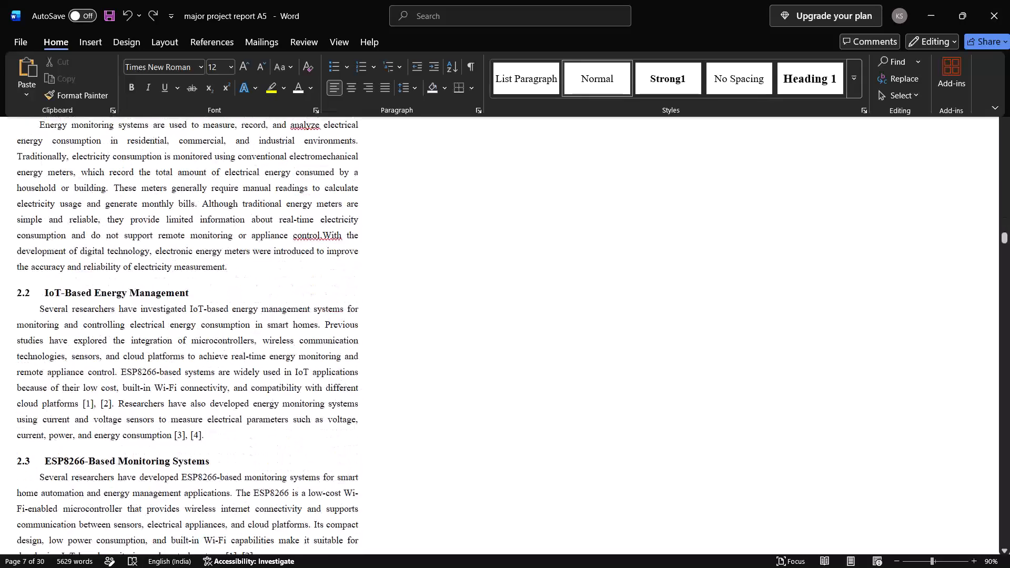
pyautogui.scroll(-2, 215, 238)
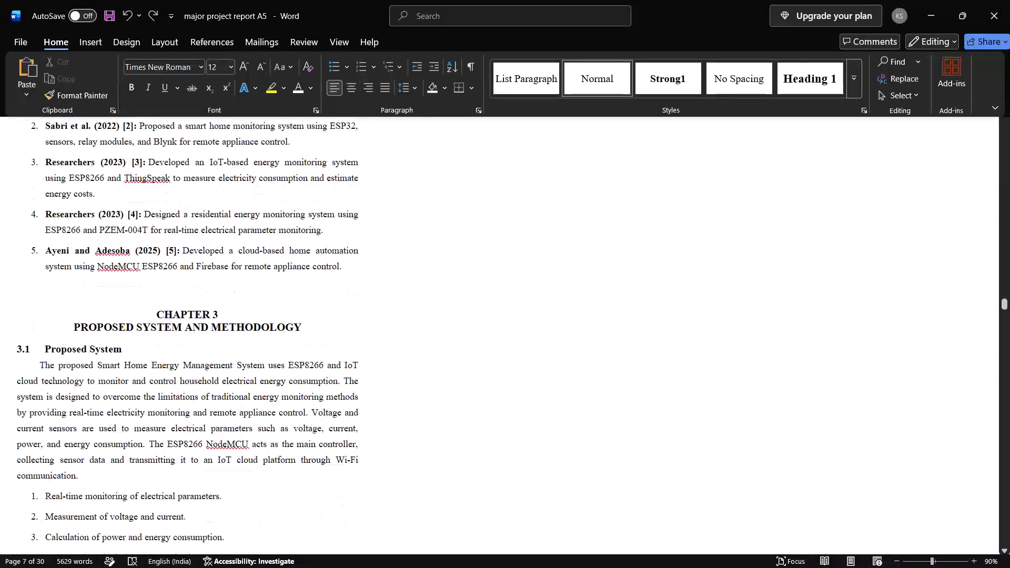
pyautogui.scroll(-1, 215, 238)
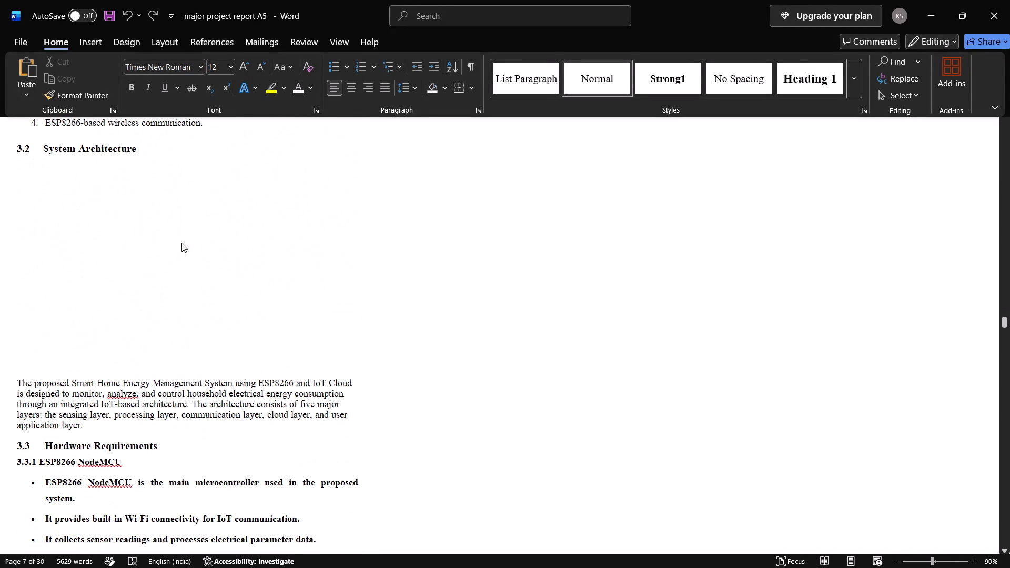
pyautogui.click(181, 243)
pyautogui.click(181, 243)
pyautogui.scroll(-3, 181, 243)
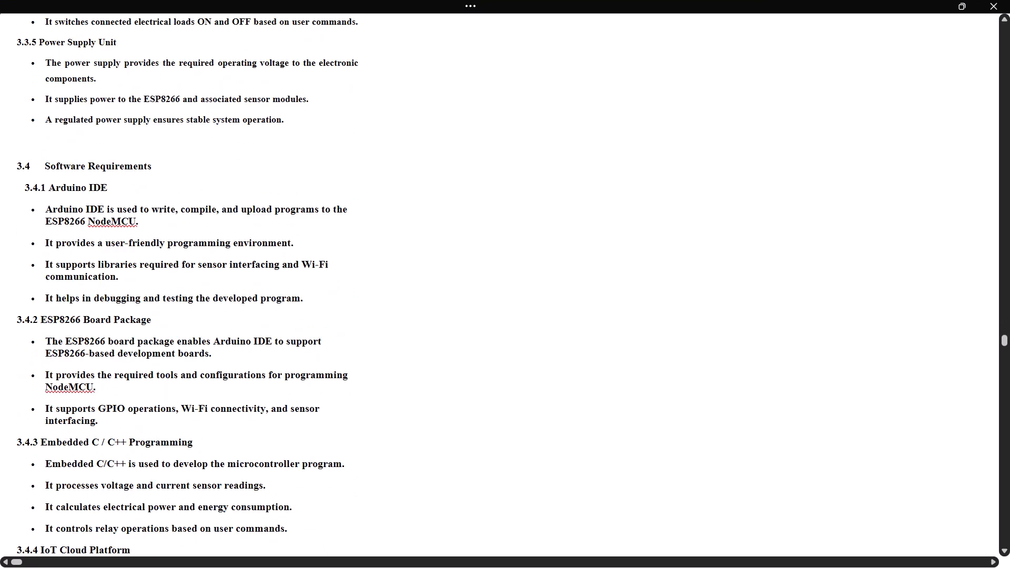
pyautogui.scroll(-5, 181, 243)
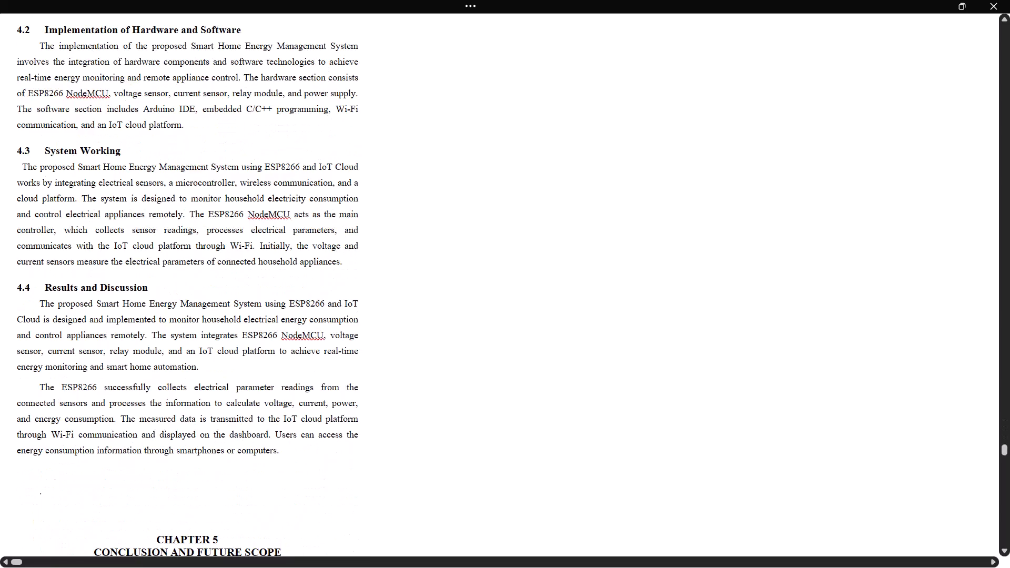
pyautogui.scroll(-5, 181, 243)
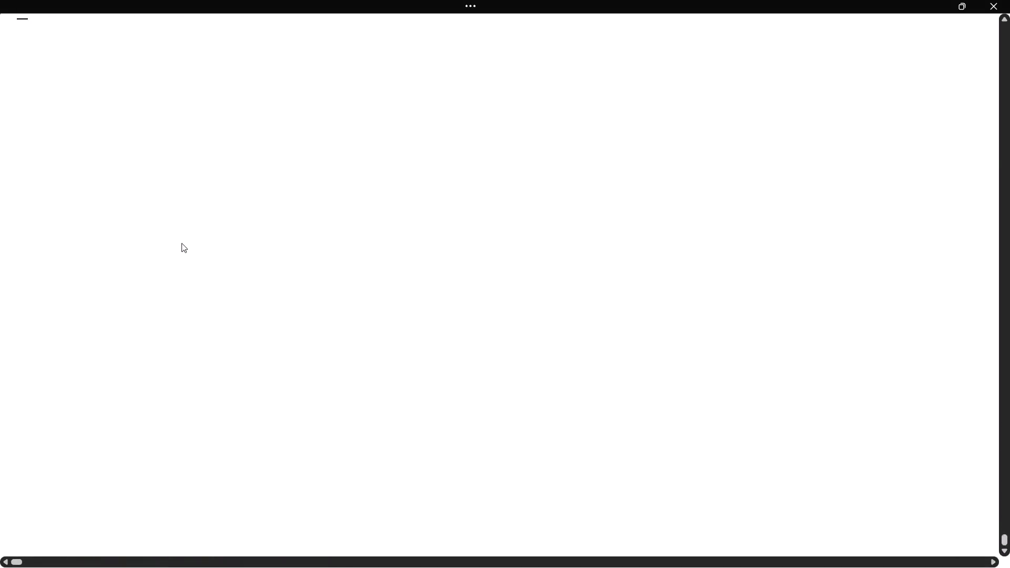
pyautogui.scroll(-1, 181, 243)
pyautogui.scroll(2, 181, 243)
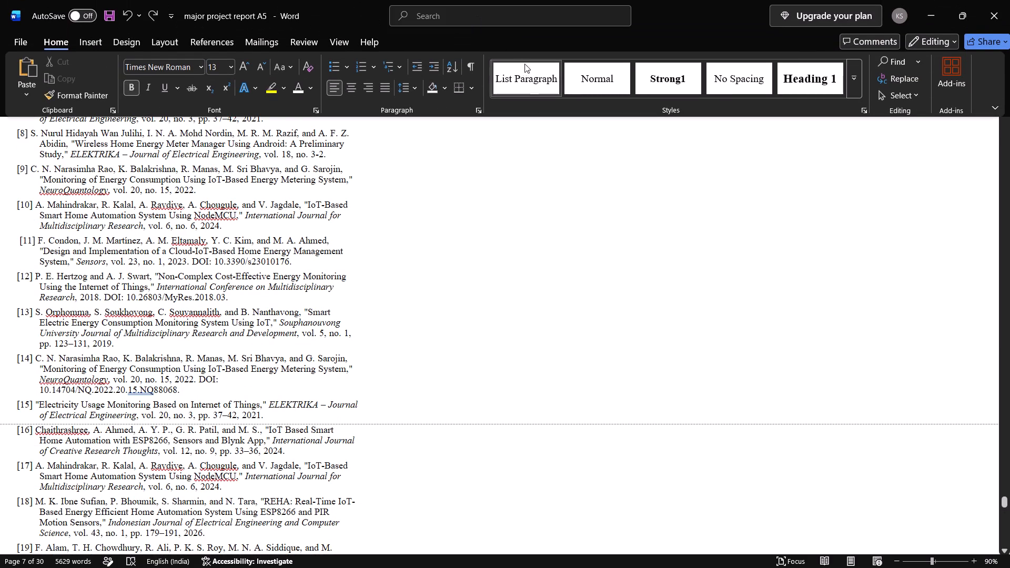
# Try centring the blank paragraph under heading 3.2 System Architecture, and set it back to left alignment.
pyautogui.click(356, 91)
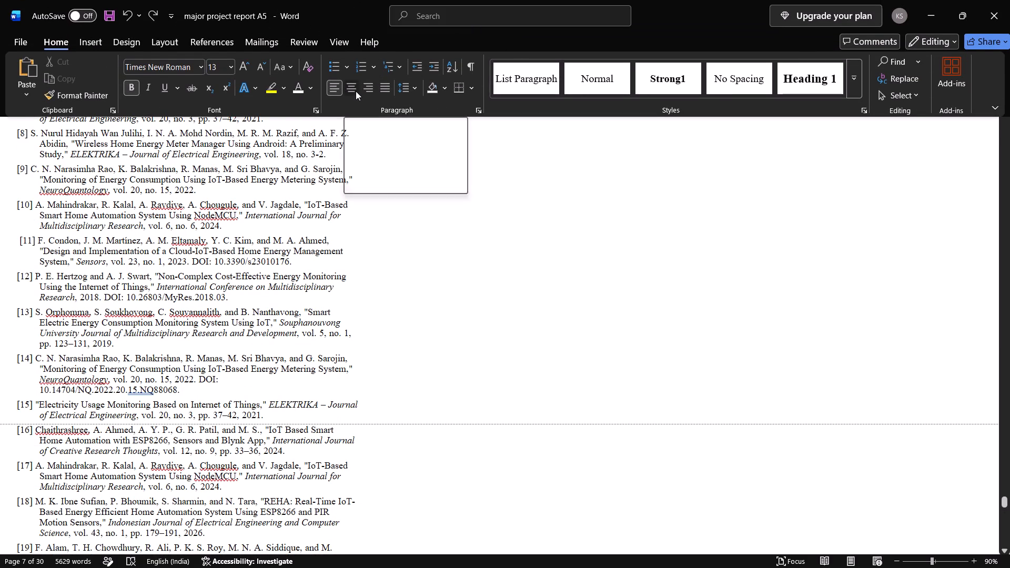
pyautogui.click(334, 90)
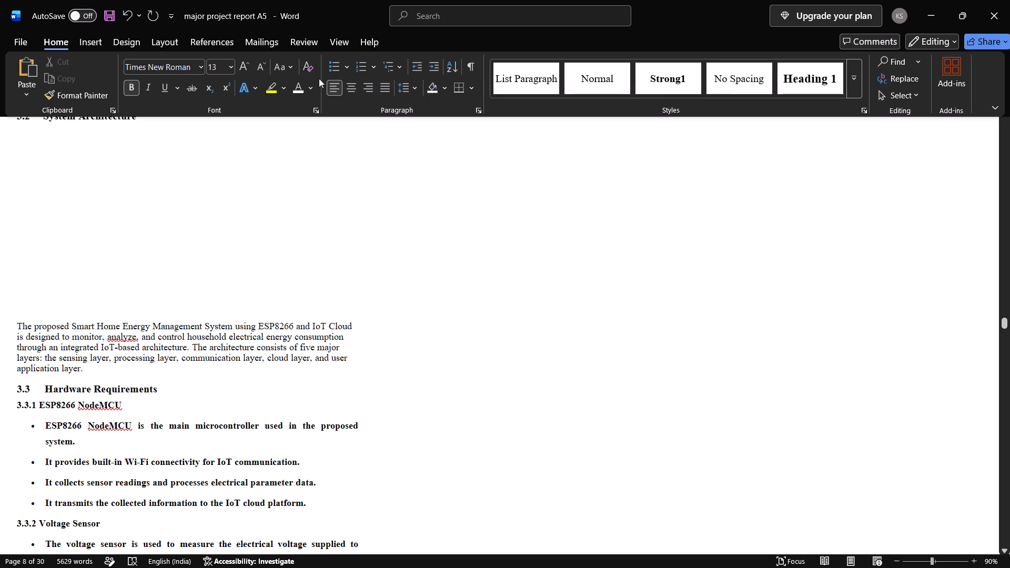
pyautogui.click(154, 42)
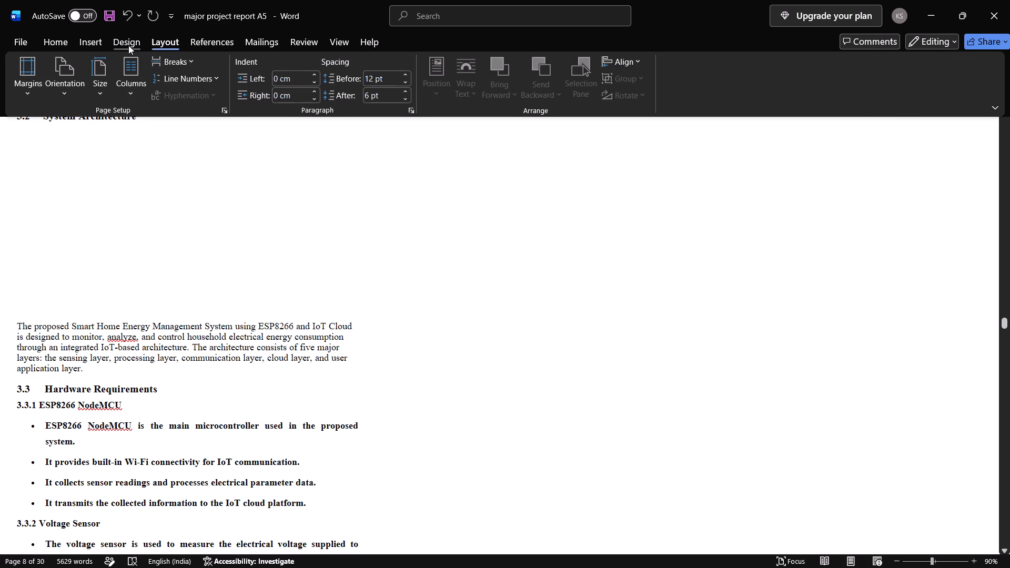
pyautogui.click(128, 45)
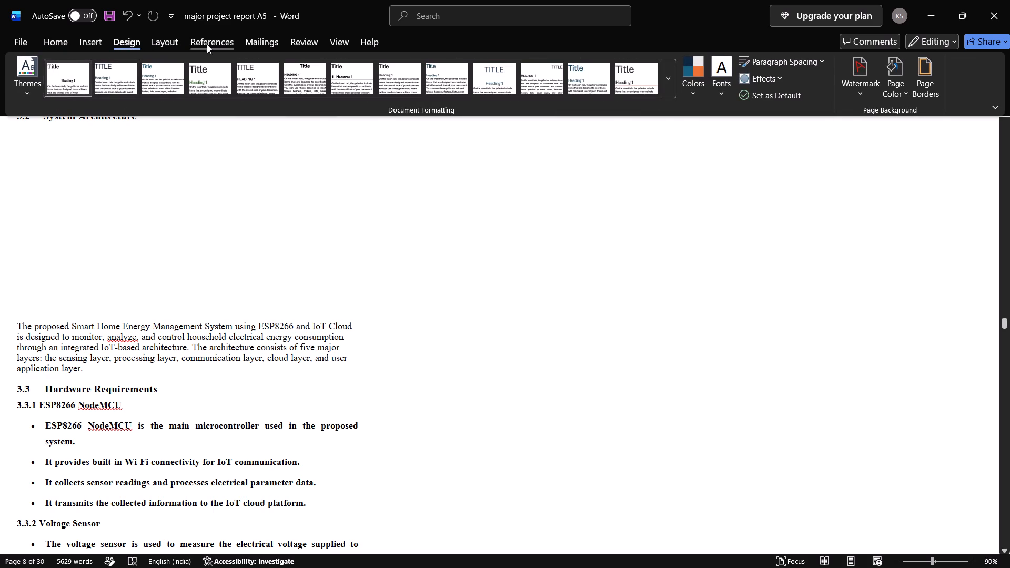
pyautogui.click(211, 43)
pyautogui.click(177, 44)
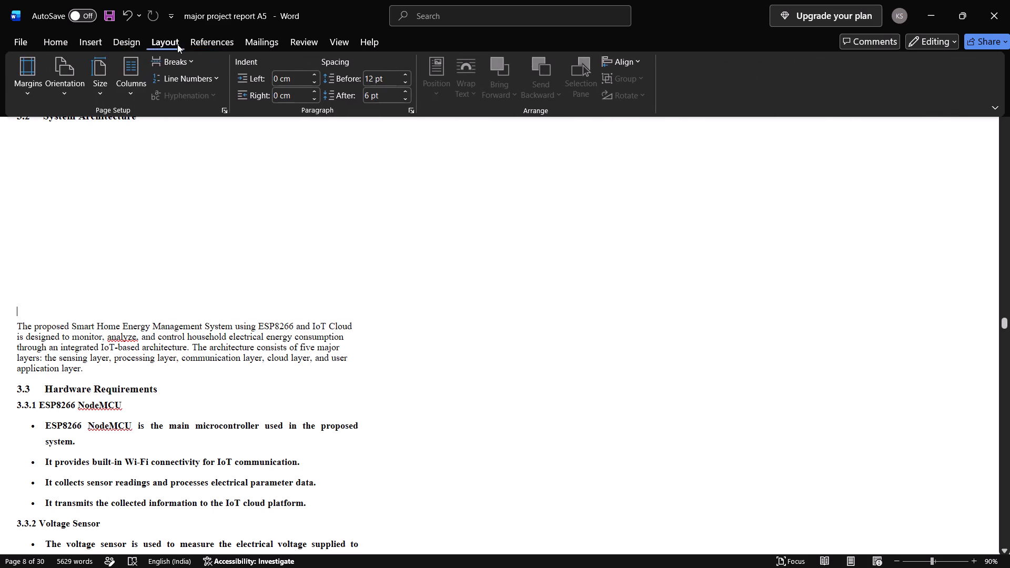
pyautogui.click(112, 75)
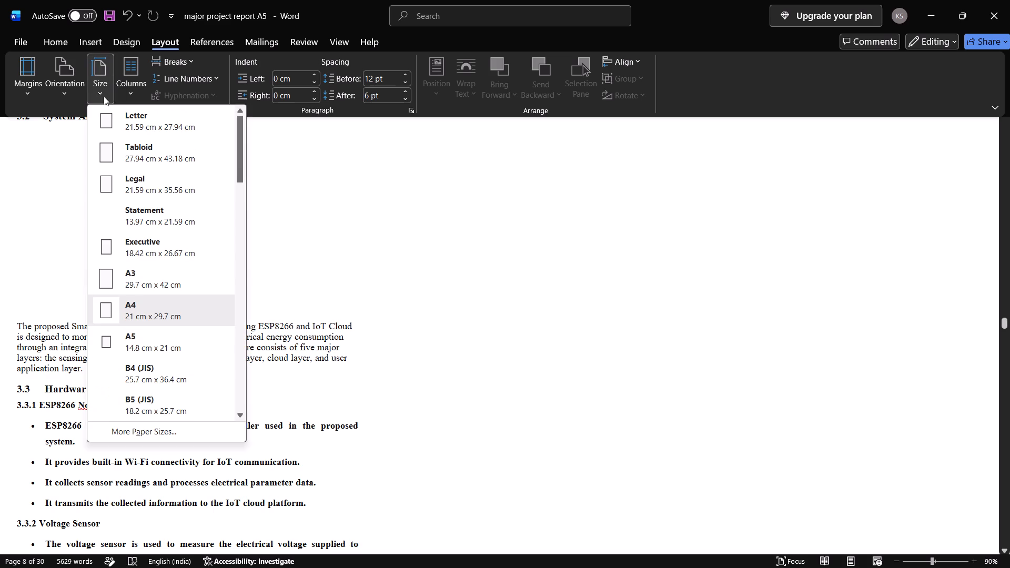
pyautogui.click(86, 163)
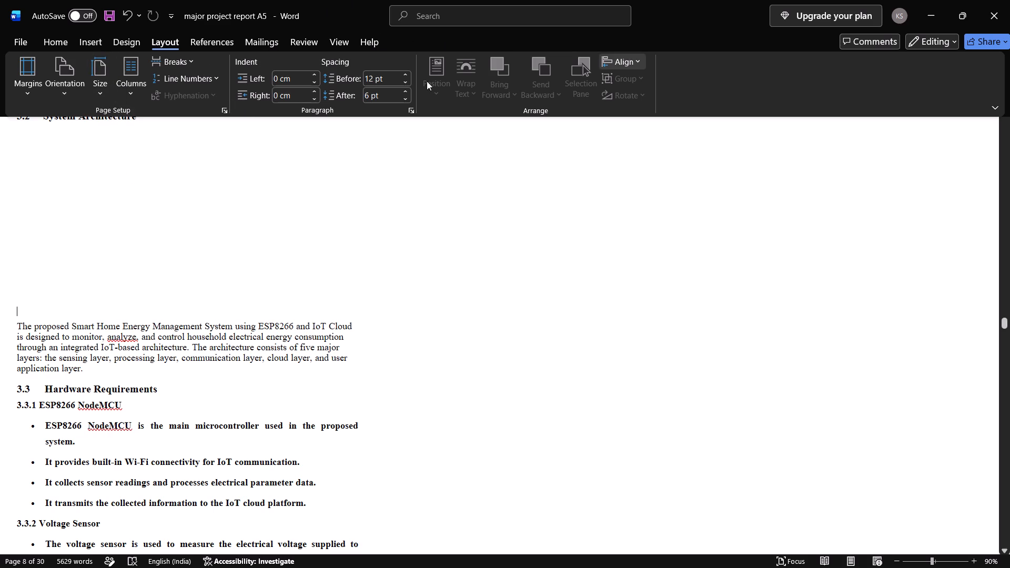
# Look over the report's opening pages, from the cover page to the bonafide certificate, at 60% zoom.
pyautogui.scroll(1, 427, 81)
pyautogui.scroll(17, 278, 263)
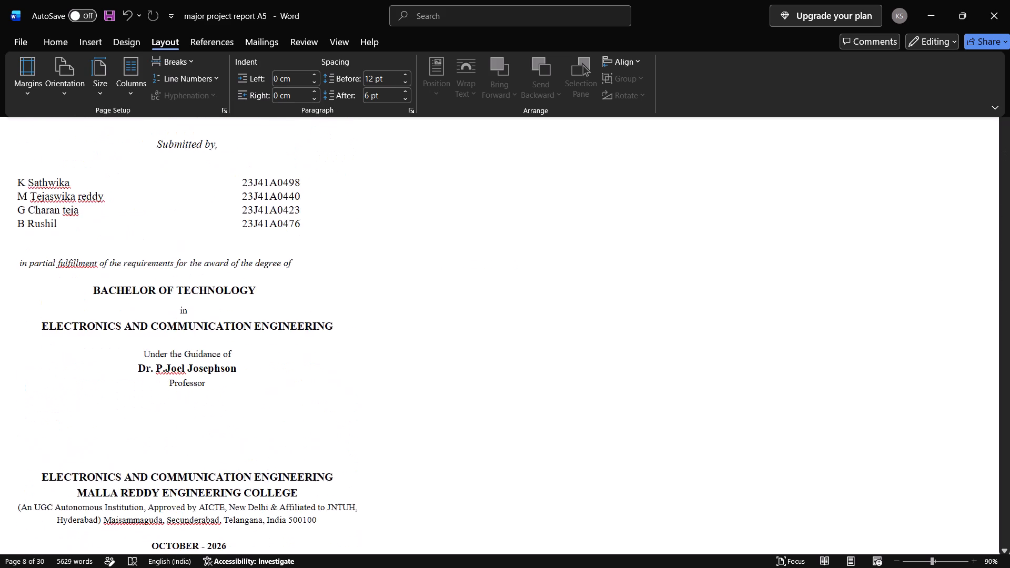
pyautogui.scroll(9, 278, 263)
pyautogui.scroll(3, 272, 209)
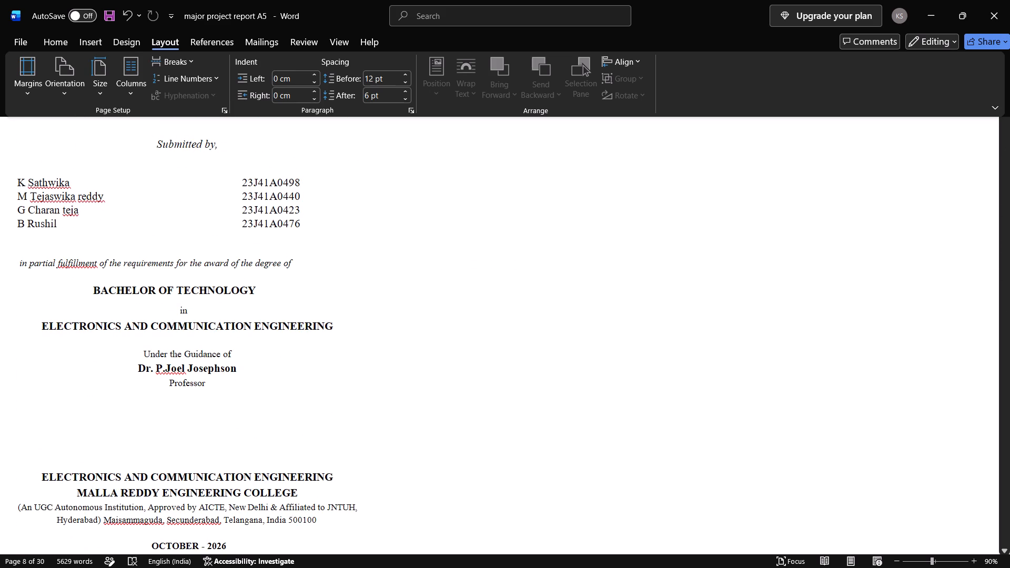
pyautogui.scroll(4, 272, 209)
pyautogui.scroll(-1, 272, 209)
pyautogui.scroll(8, 272, 209)
pyautogui.keyDown('ctrl'); pyautogui.scroll(-2, 272, 209); pyautogui.keyUp('ctrl')
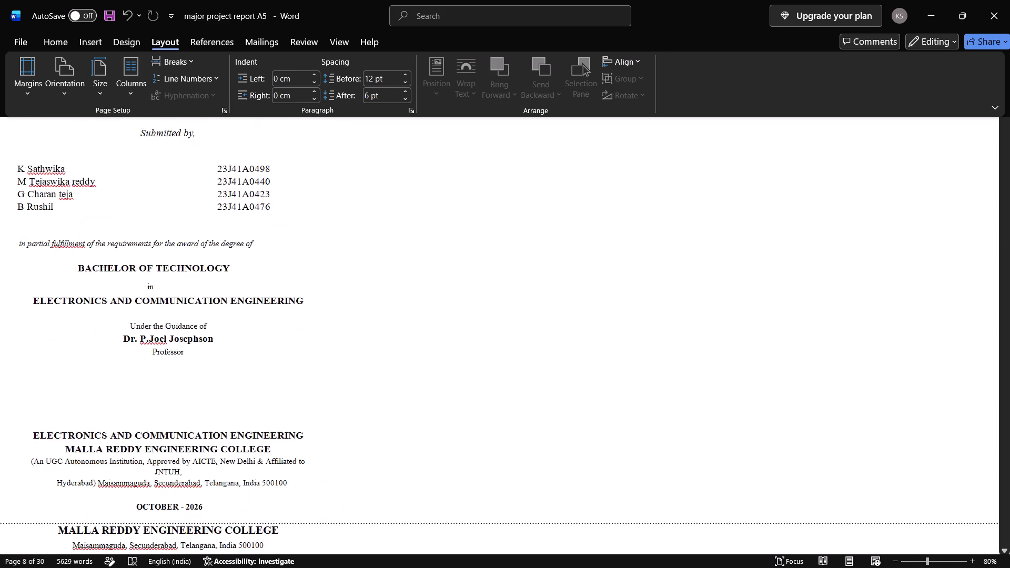
pyautogui.keyDown('ctrl'); pyautogui.scroll(-1, 272, 209); pyautogui.keyUp('ctrl')
pyautogui.scroll(5, 272, 209)
pyautogui.scroll(3, 163, 264)
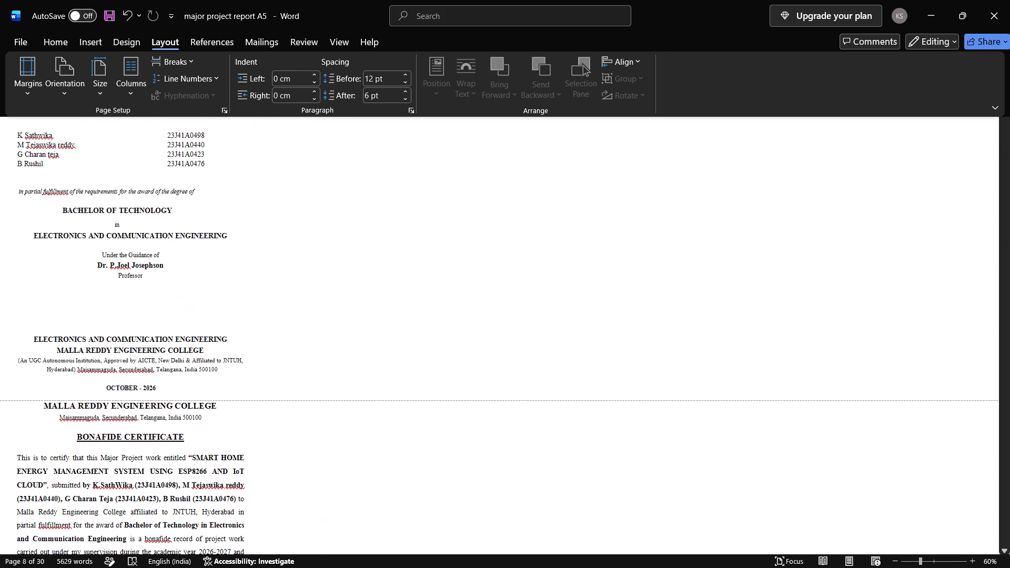
pyautogui.scroll(2, 163, 264)
pyautogui.scroll(-7, 163, 264)
pyautogui.scroll(8, 163, 264)
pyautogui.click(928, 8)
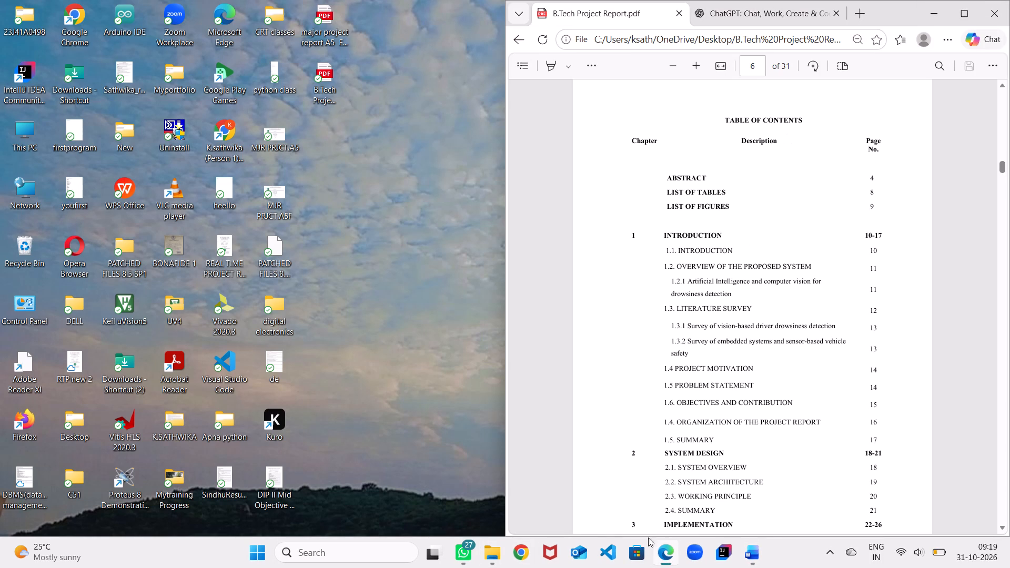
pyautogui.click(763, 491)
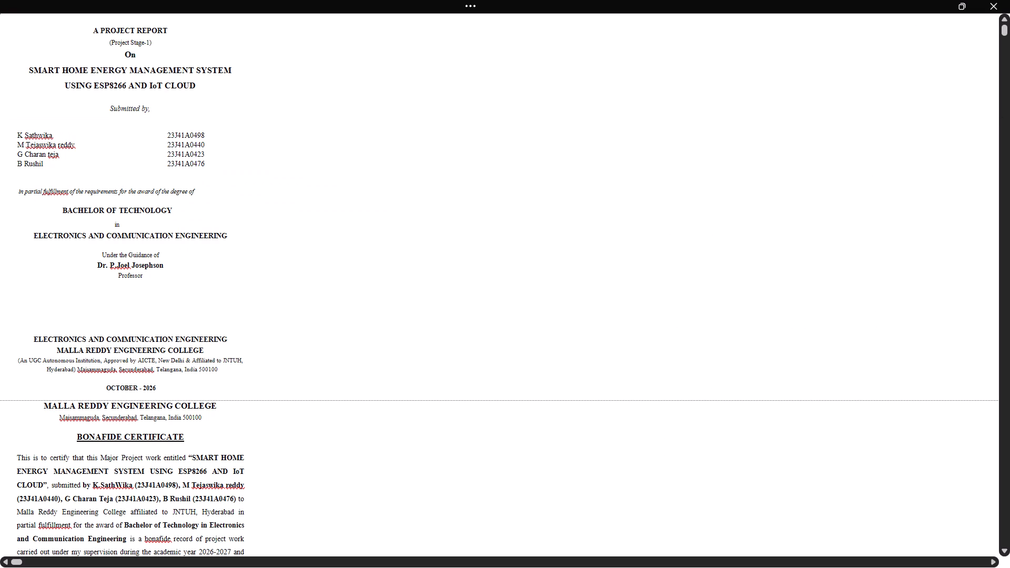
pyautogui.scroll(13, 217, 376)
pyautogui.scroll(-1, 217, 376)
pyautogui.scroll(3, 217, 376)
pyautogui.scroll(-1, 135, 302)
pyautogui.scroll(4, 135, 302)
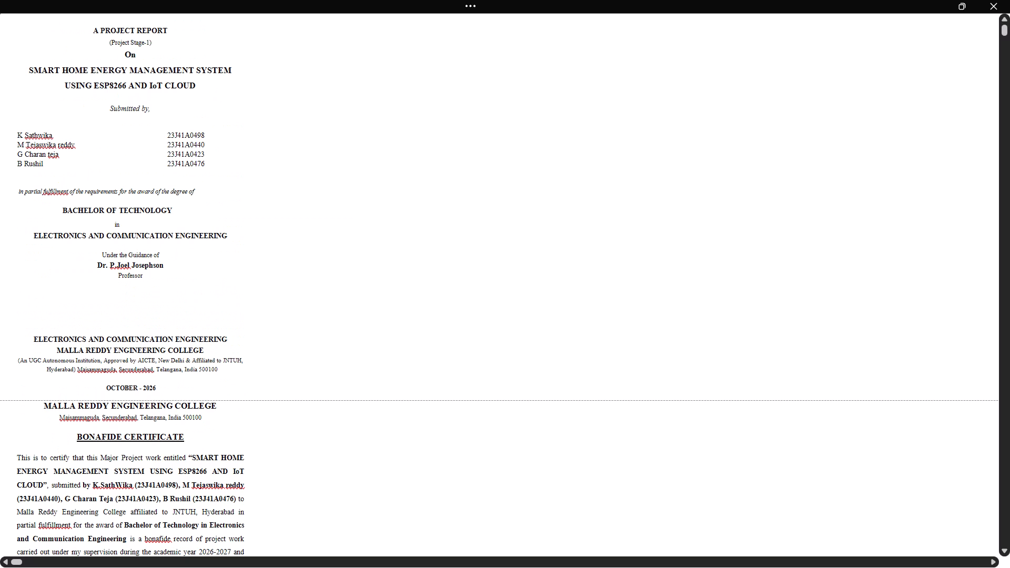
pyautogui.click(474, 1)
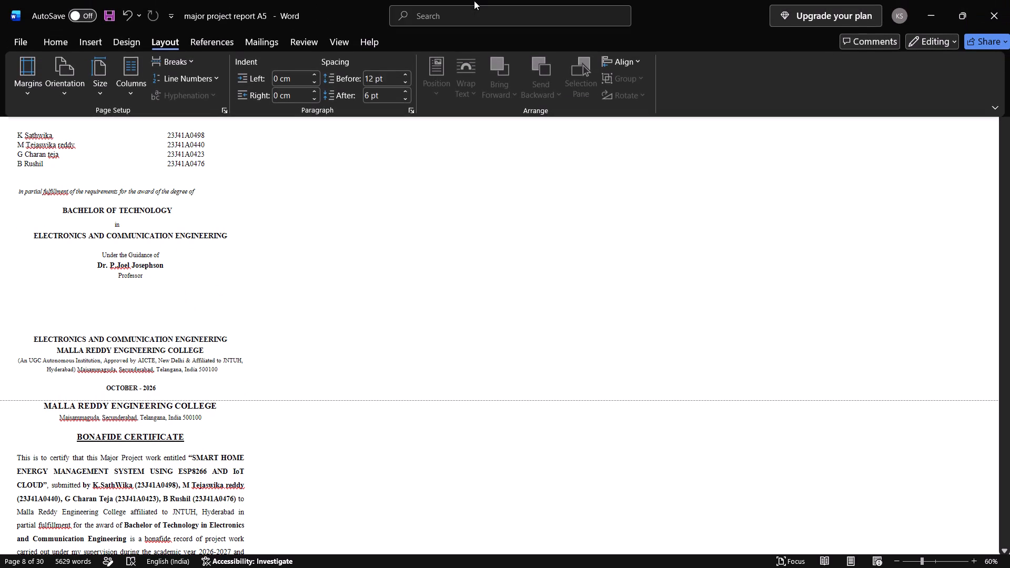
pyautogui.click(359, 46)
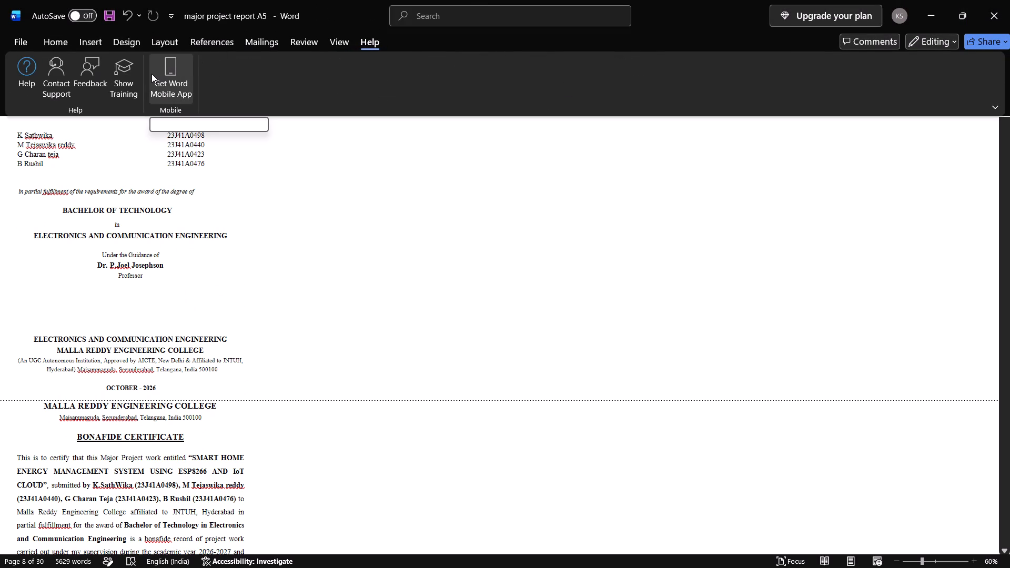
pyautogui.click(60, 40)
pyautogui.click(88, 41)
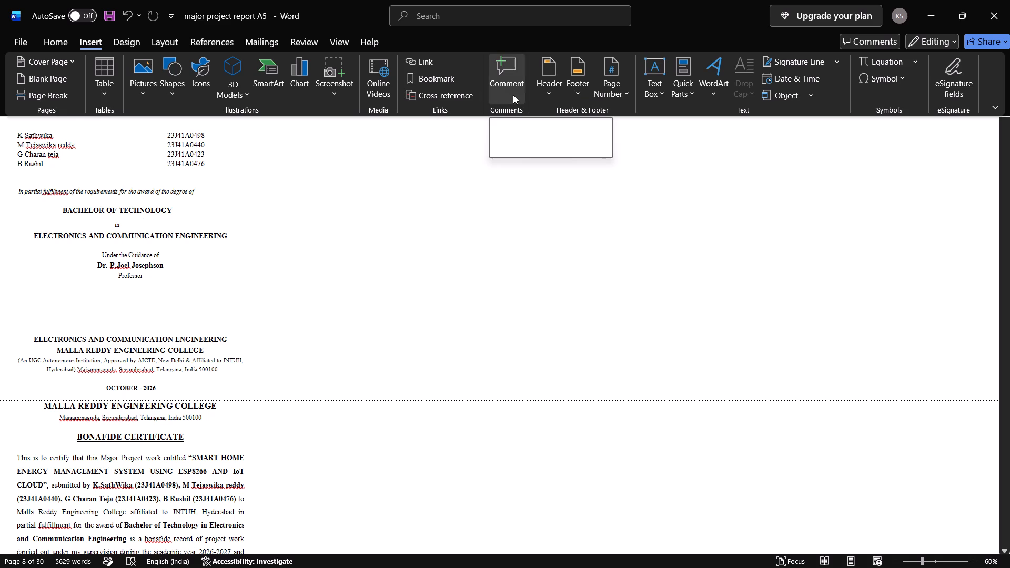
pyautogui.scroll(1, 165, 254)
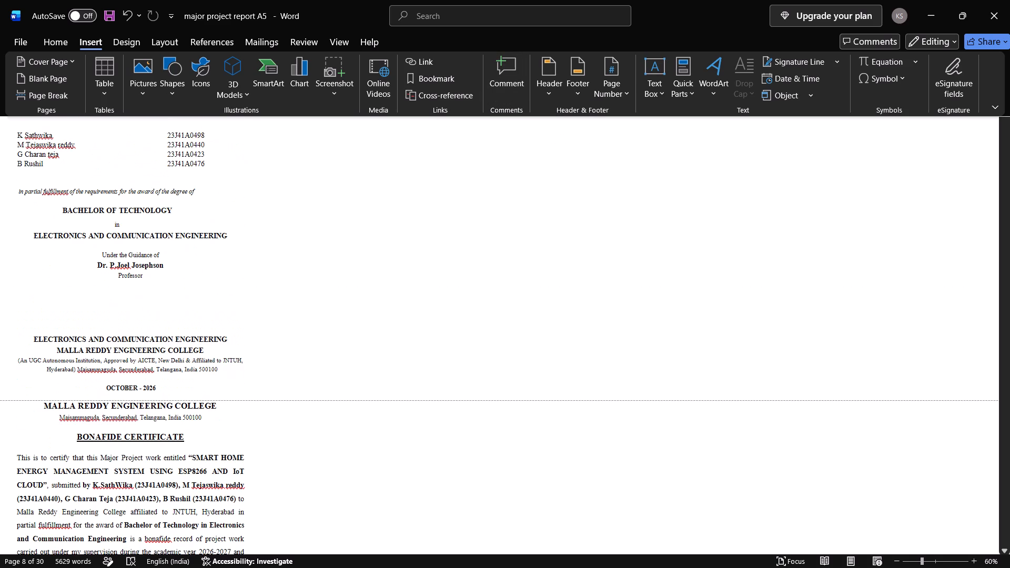
# Add the Draft view command to the report window's quick-access commands.
pyautogui.click(311, 40)
pyautogui.click(336, 47)
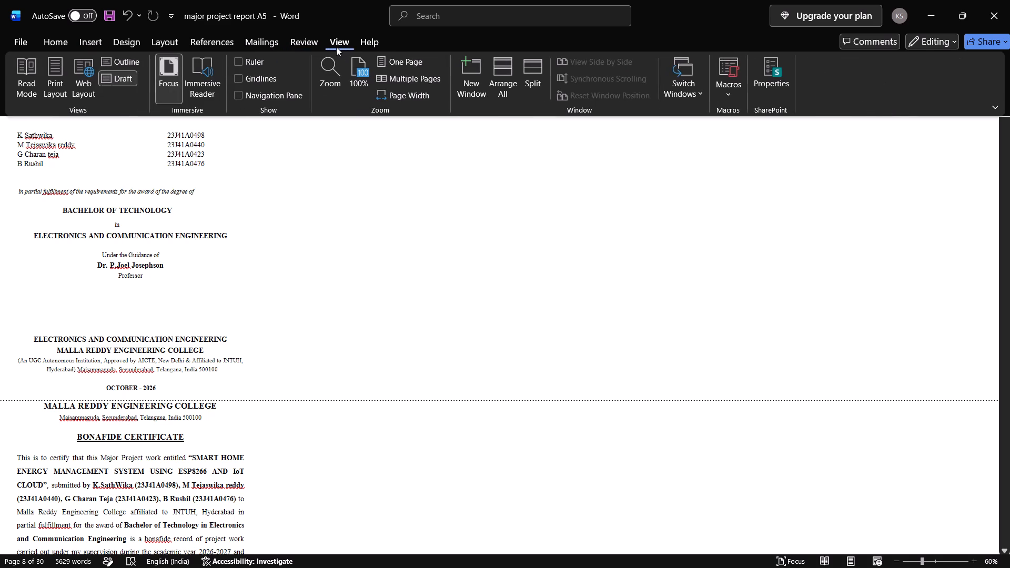
pyautogui.click(115, 79)
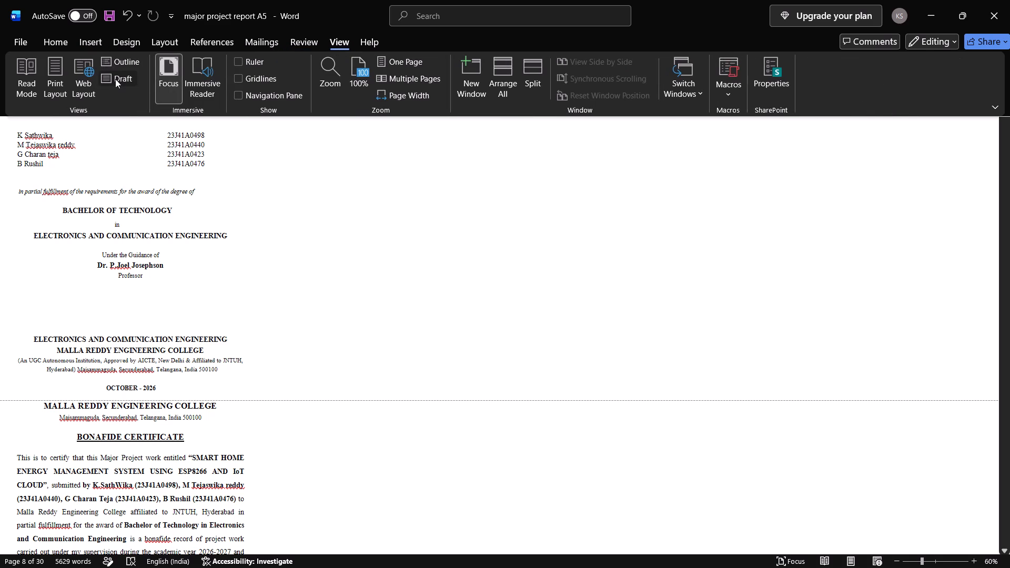
pyautogui.rightClick(115, 79)
pyautogui.press('Return')
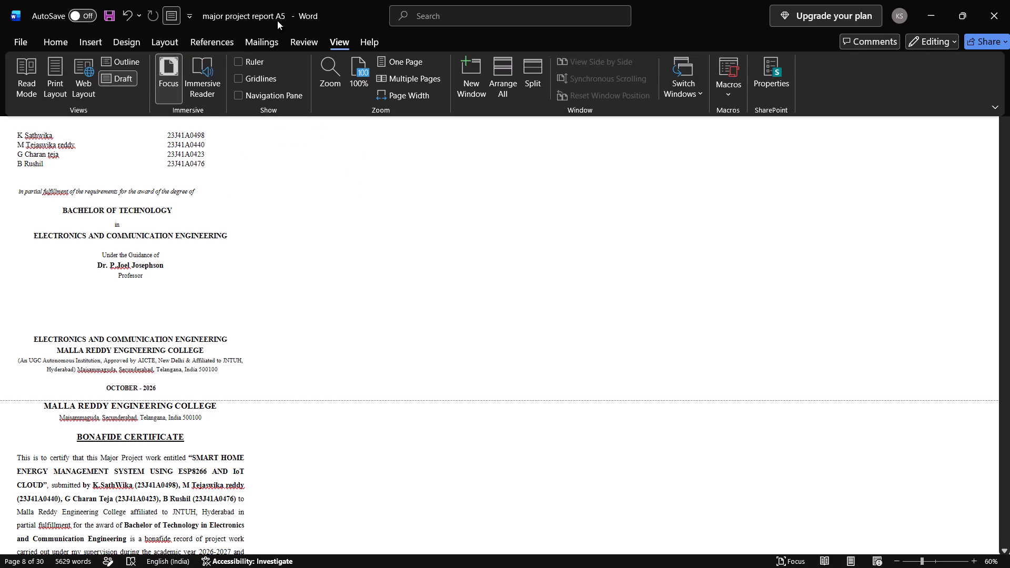
# Switch the report to Outline view.
pyautogui.click(124, 62)
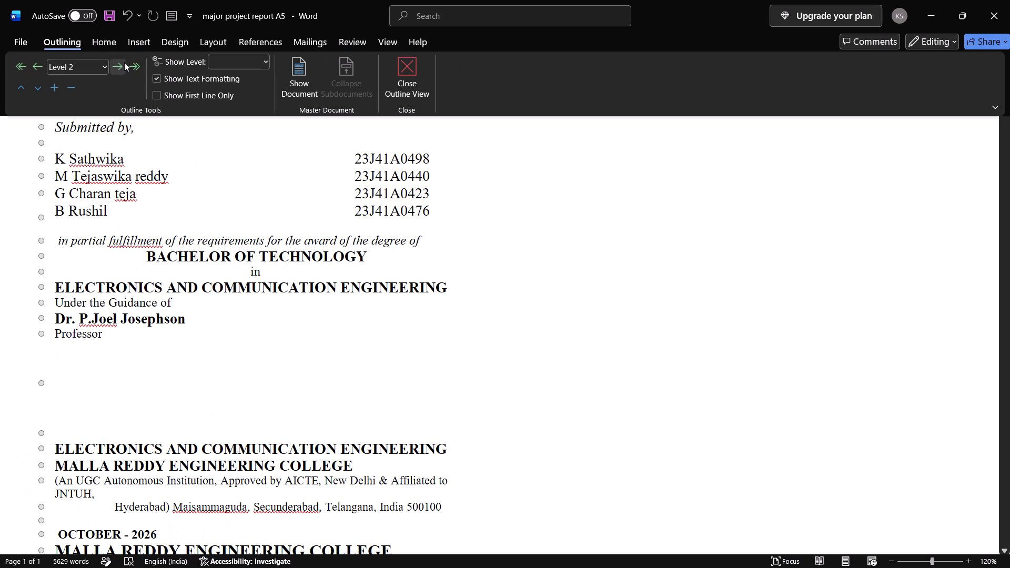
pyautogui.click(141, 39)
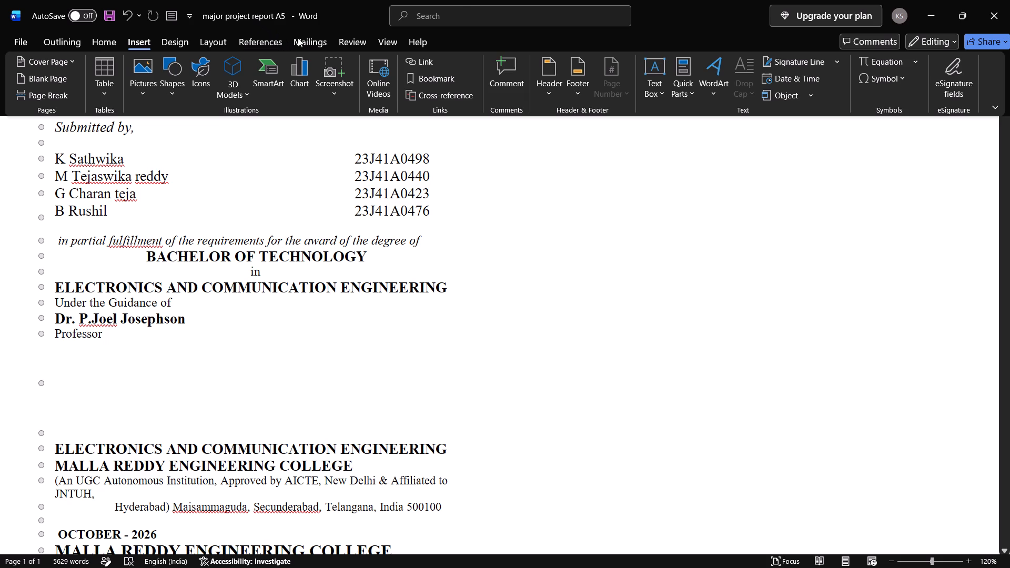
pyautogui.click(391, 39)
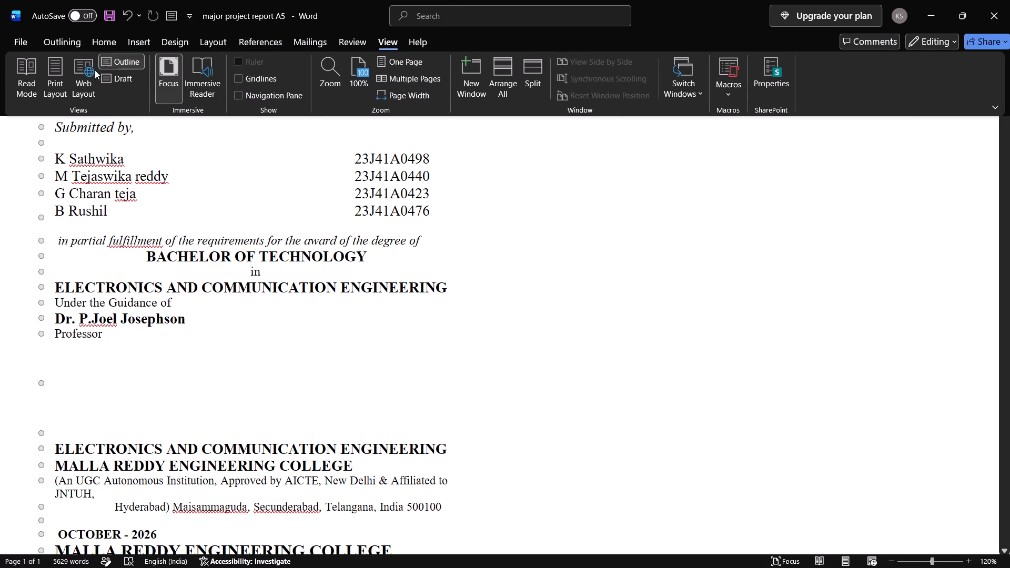
# Switch the report back to Print Layout view.
pyautogui.click(44, 79)
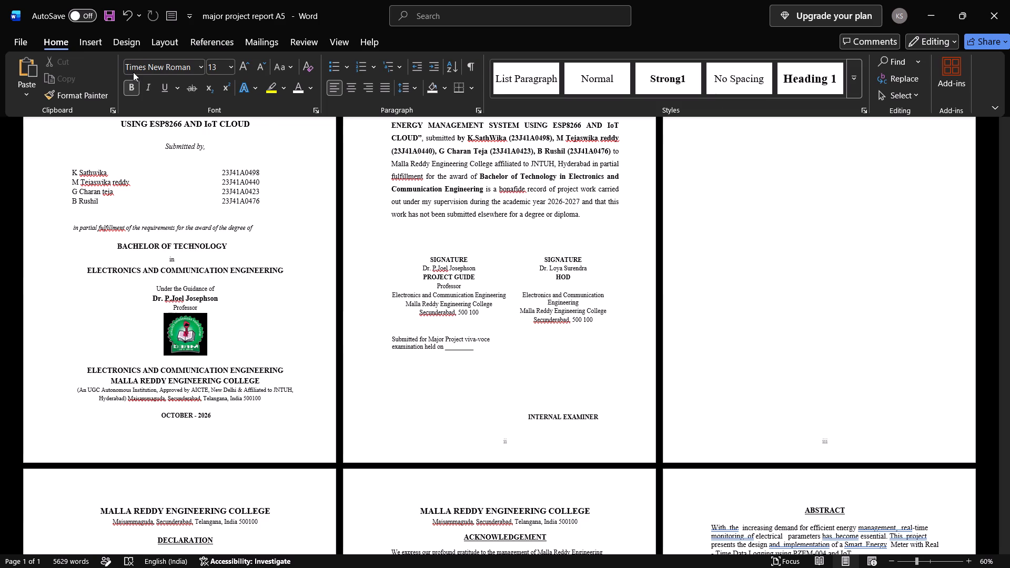
# Look back through the report from Chapter 2 to the table of contents, at 80% zoom.
pyautogui.scroll(4, 310, 198)
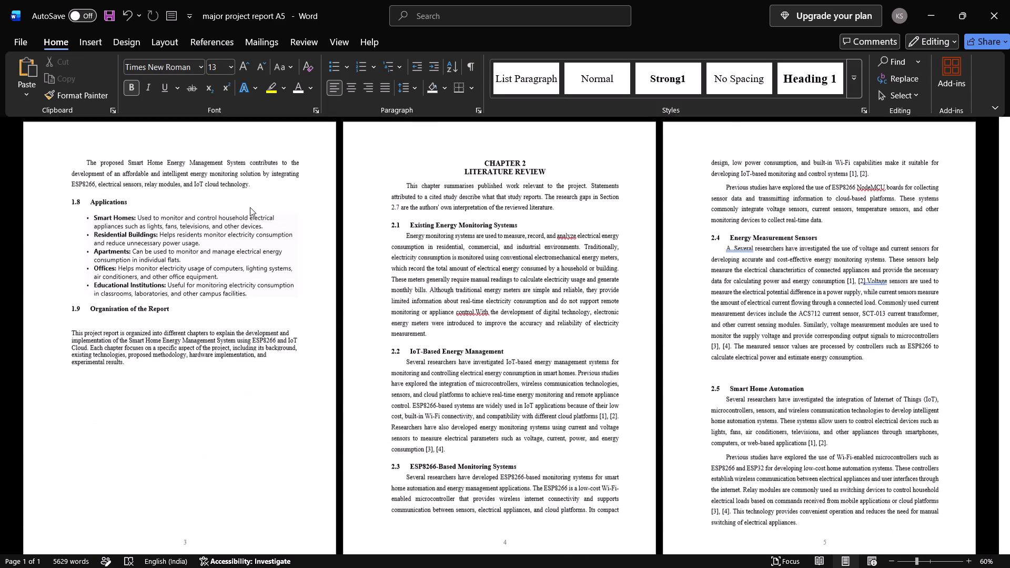
pyautogui.keyDown('ctrl'); pyautogui.scroll(5, 257, 205); pyautogui.keyUp('ctrl')
pyautogui.hscroll(2, 257, 205)
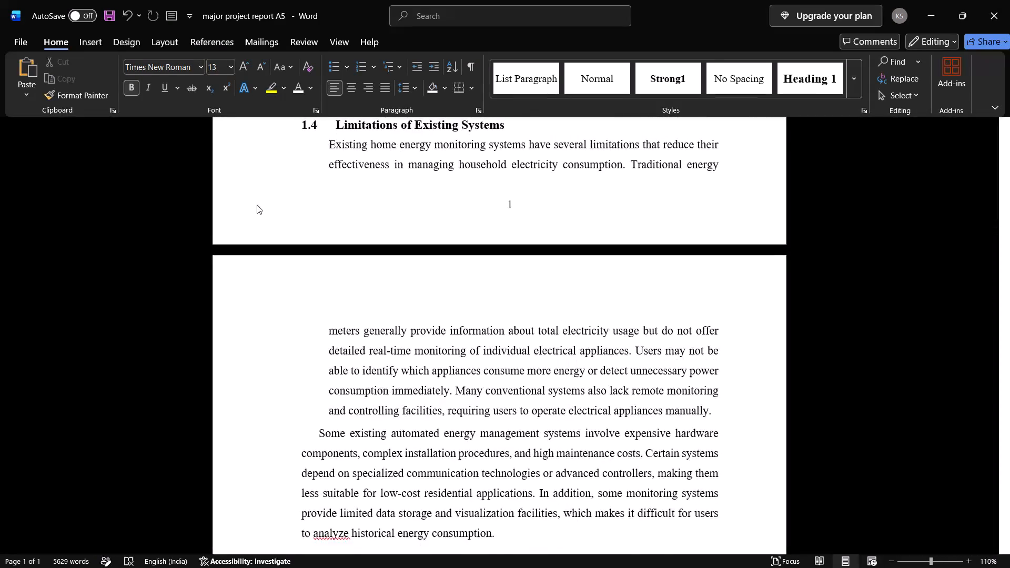
pyautogui.scroll(-3, 257, 205)
pyautogui.keyDown('ctrl'); pyautogui.scroll(-3, 257, 205); pyautogui.keyUp('ctrl')
pyautogui.scroll(1, 257, 205)
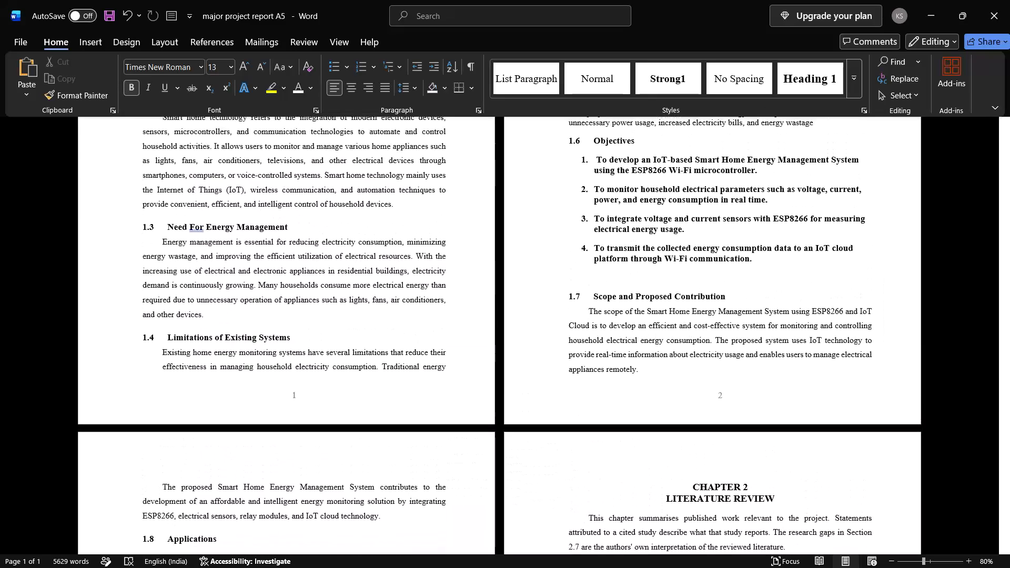
pyautogui.scroll(4, 257, 205)
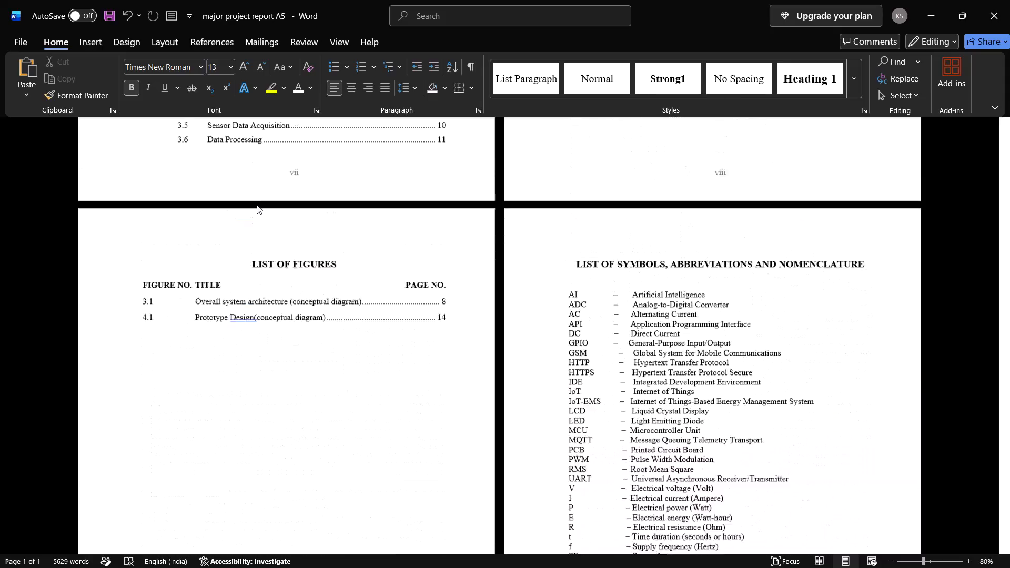
pyautogui.scroll(5, 257, 205)
pyautogui.scroll(-1, 257, 205)
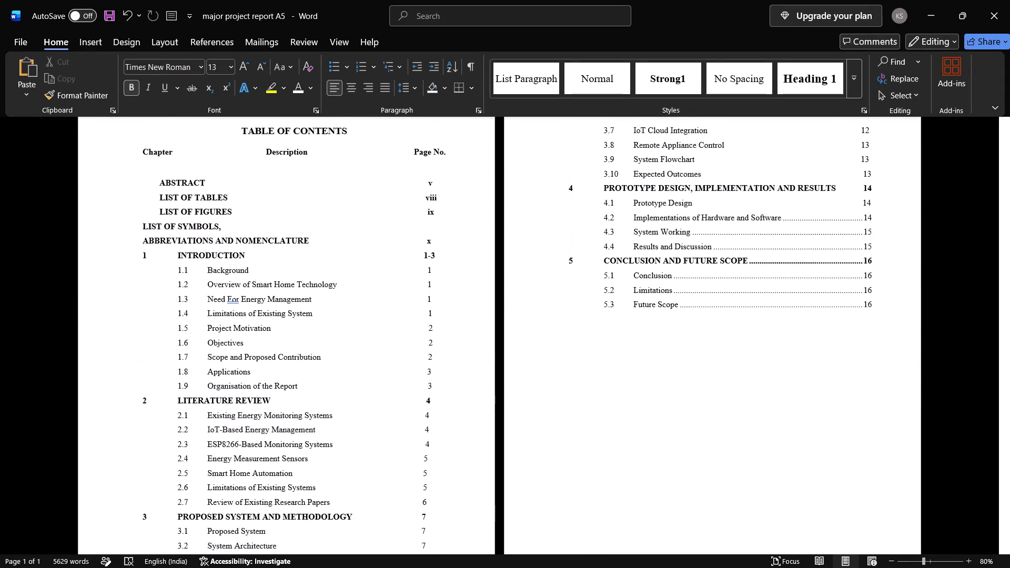
# Examine Chapters 1 to 3 for the page holding the System Architecture diagram, and return to the List of Figures.
pyautogui.scroll(-4, 257, 205)
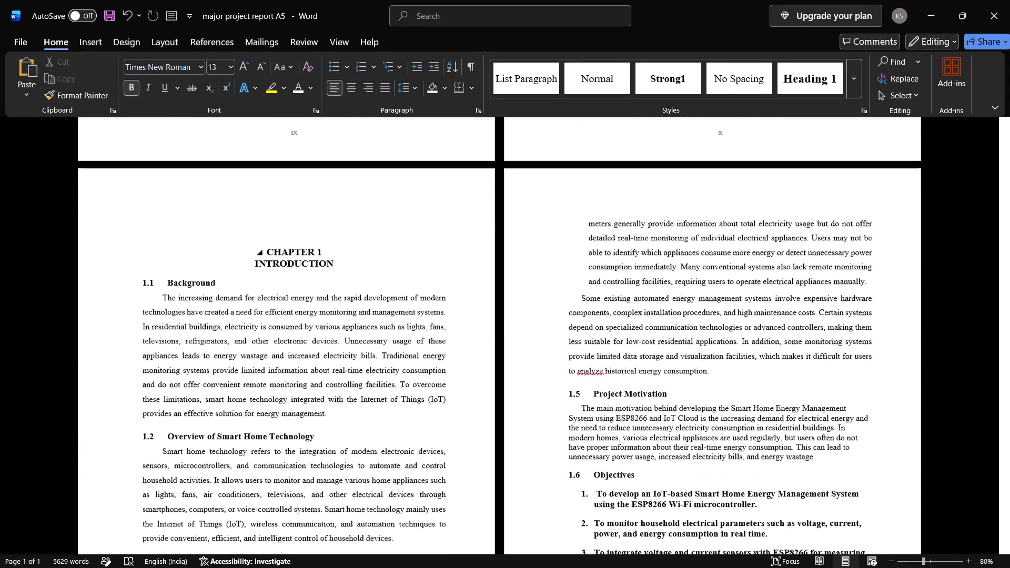
pyautogui.scroll(-6, 257, 205)
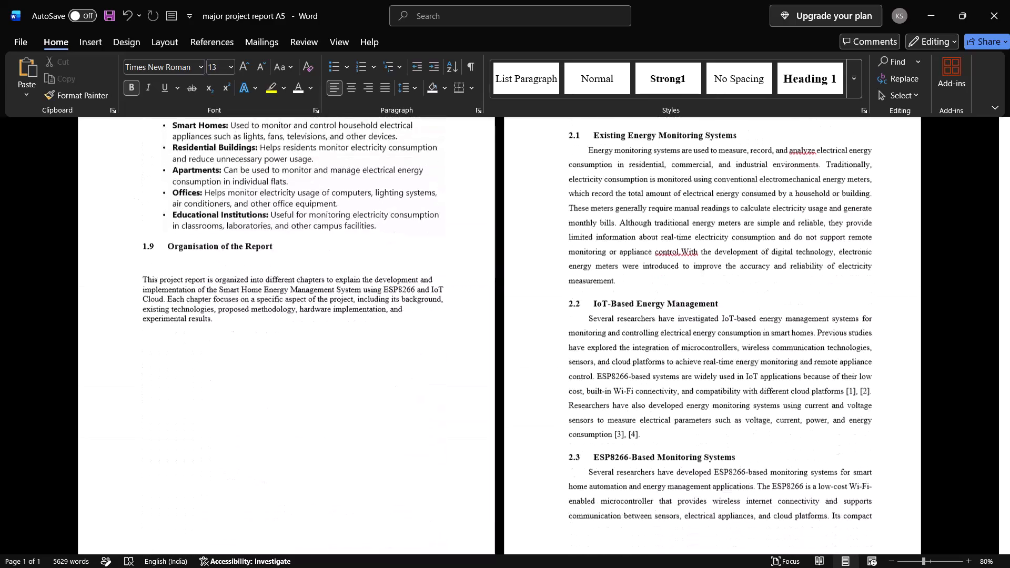
pyautogui.scroll(-4, 257, 205)
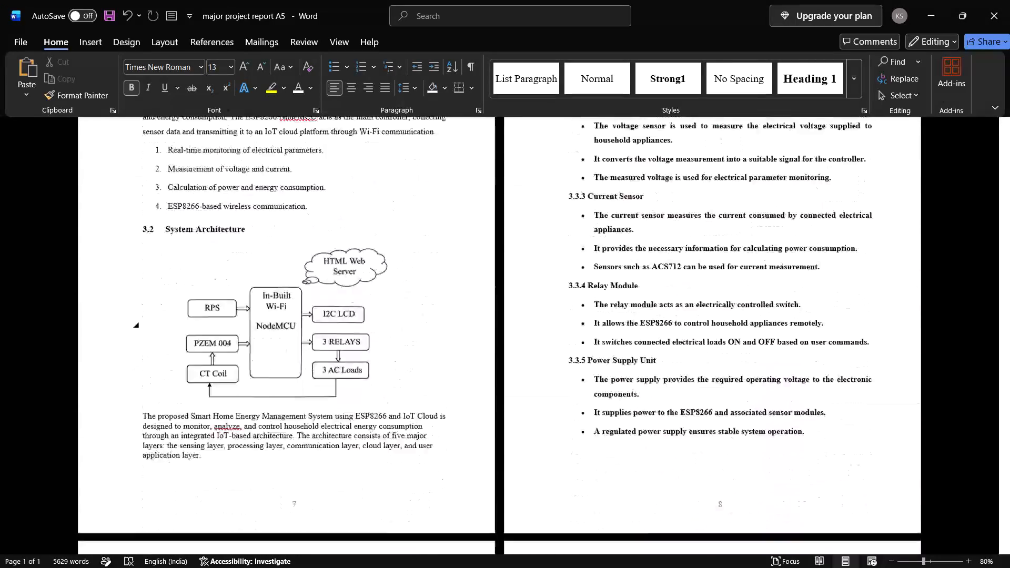
pyautogui.scroll(1, 257, 205)
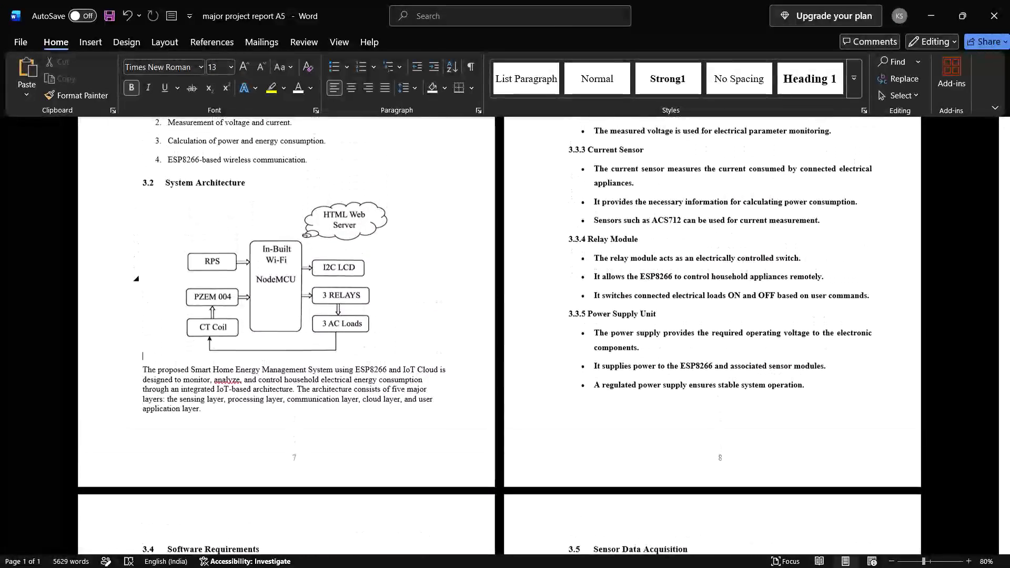
pyautogui.scroll(3, 257, 205)
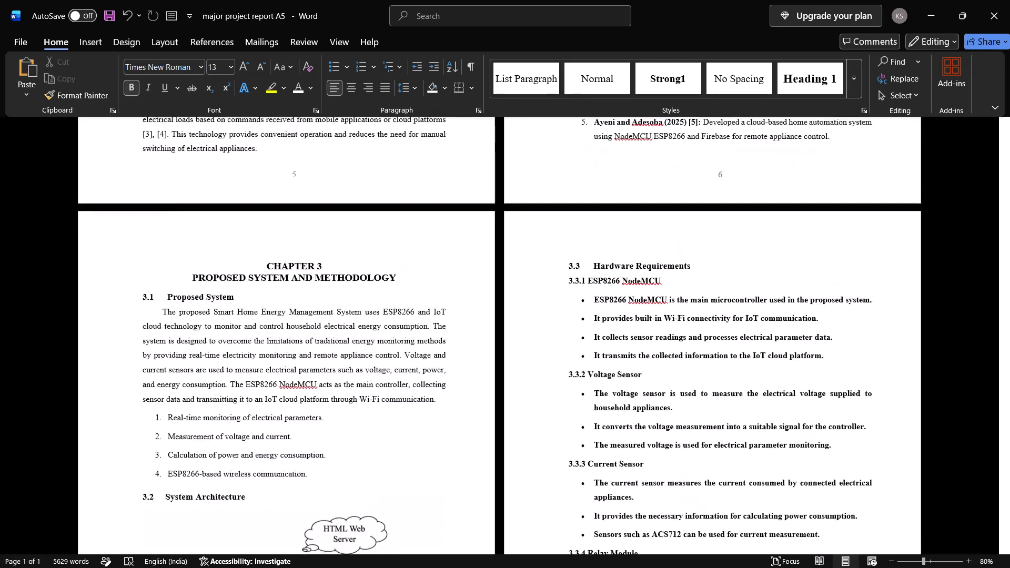
pyautogui.scroll(3, 269, 227)
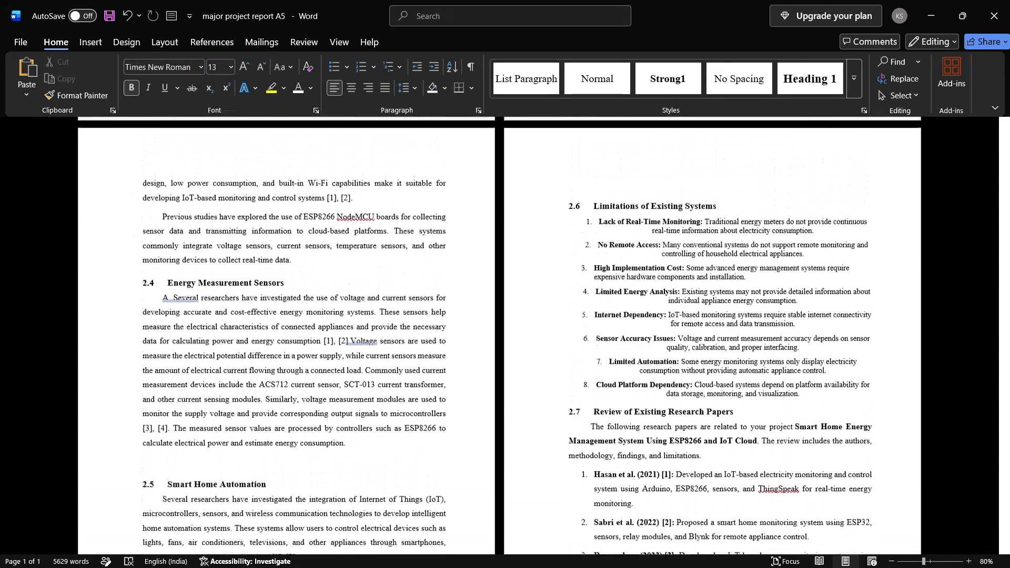
pyautogui.scroll(3, 269, 227)
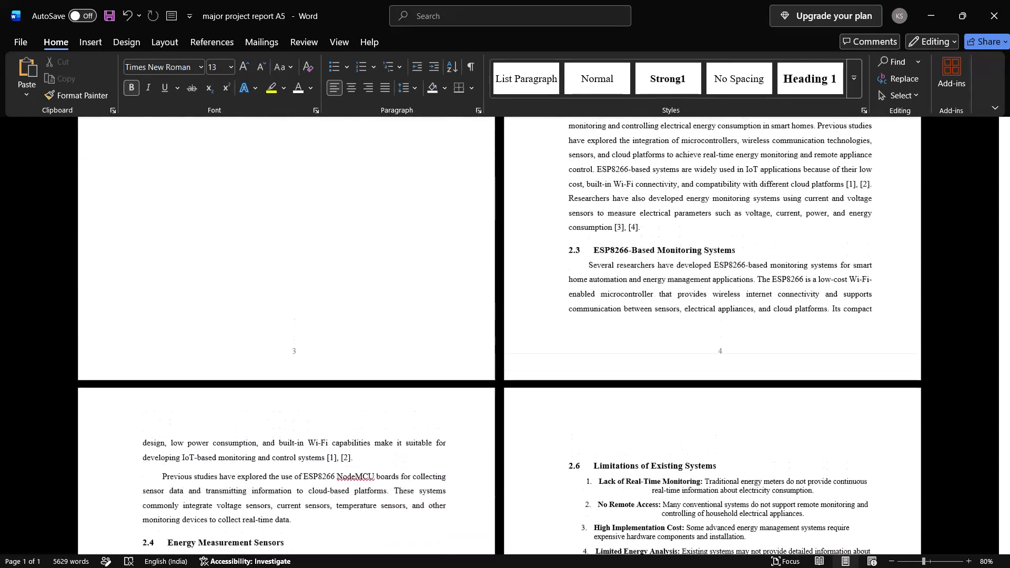
pyautogui.scroll(2, 269, 227)
pyautogui.scroll(-1, 269, 227)
pyautogui.scroll(1, 269, 227)
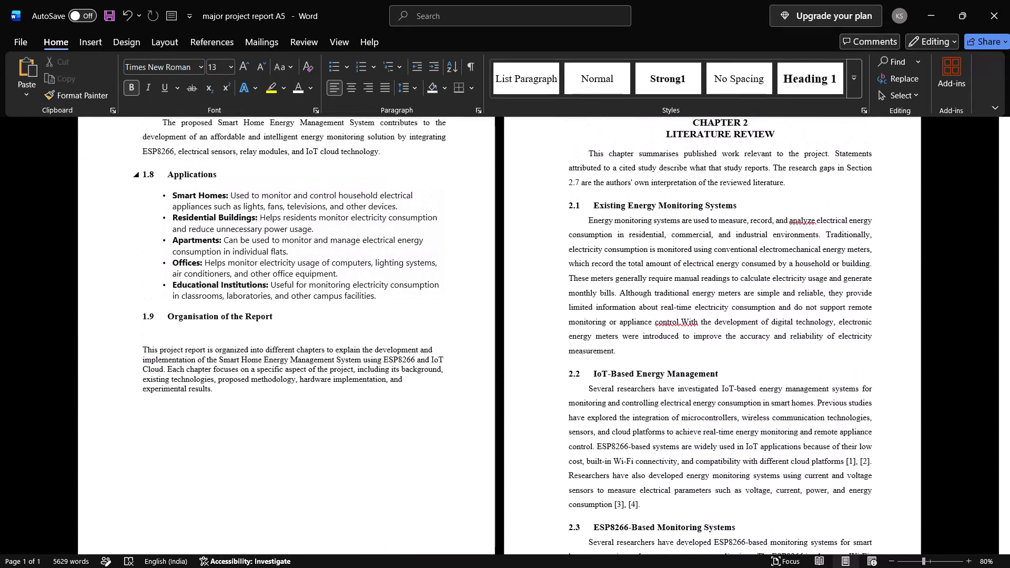
pyautogui.scroll(2, 269, 227)
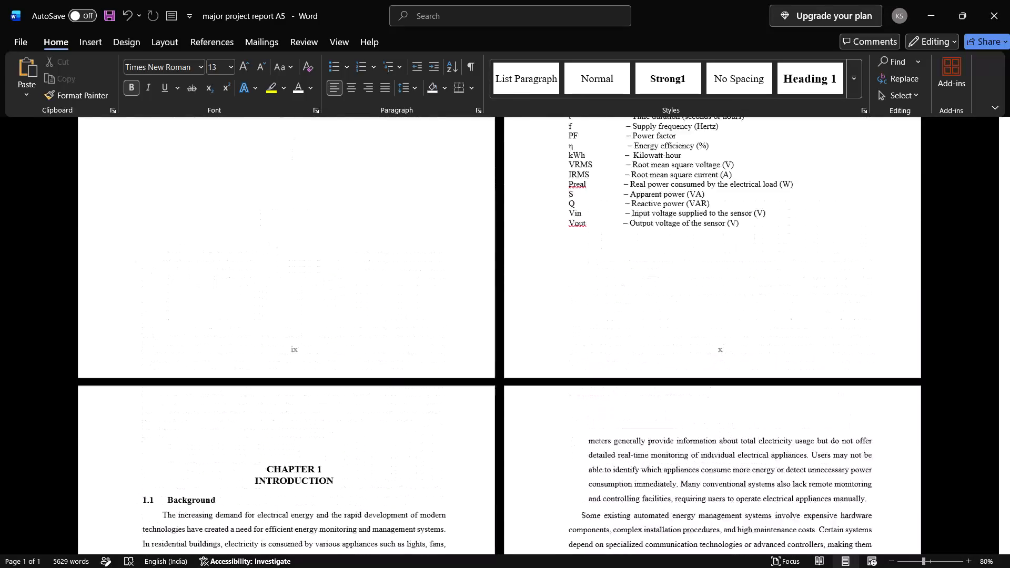
pyautogui.scroll(1, 269, 227)
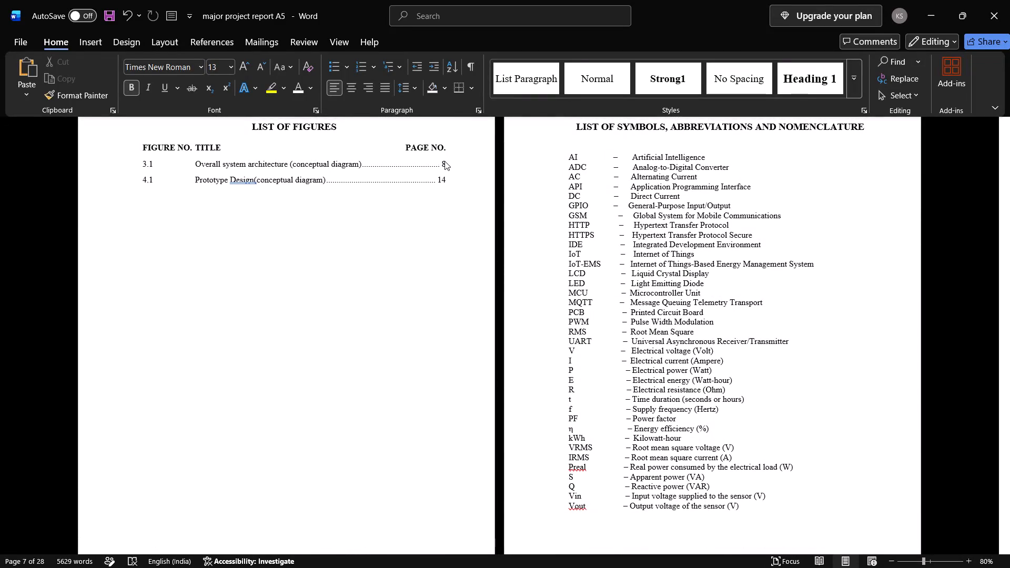
# Change the page number of figure 3.1, Overall system architecture, to 7 in the List of Figures.
pyautogui.click(445, 161)
pyautogui.click(445, 162)
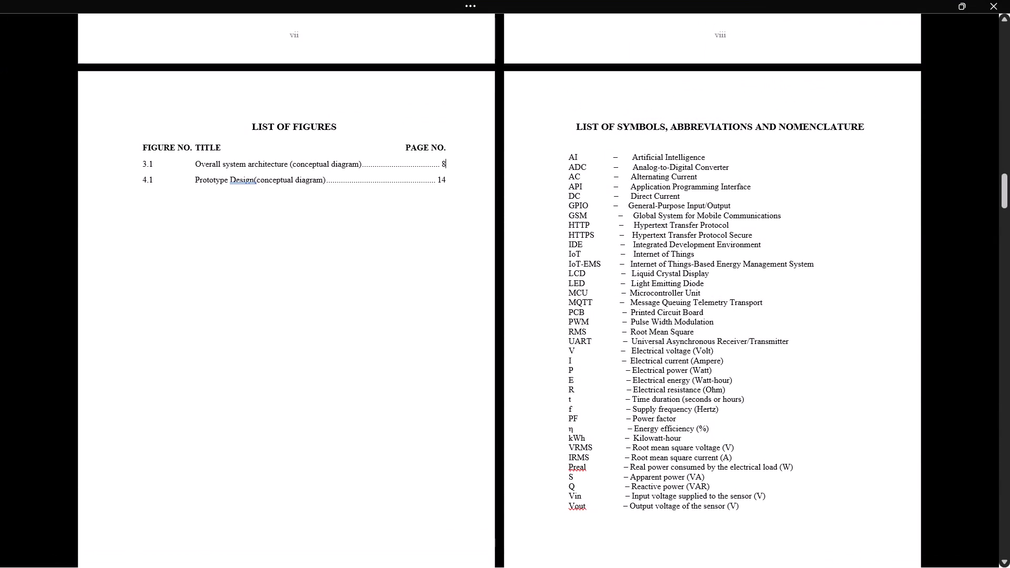
pyautogui.press('BackSpace')
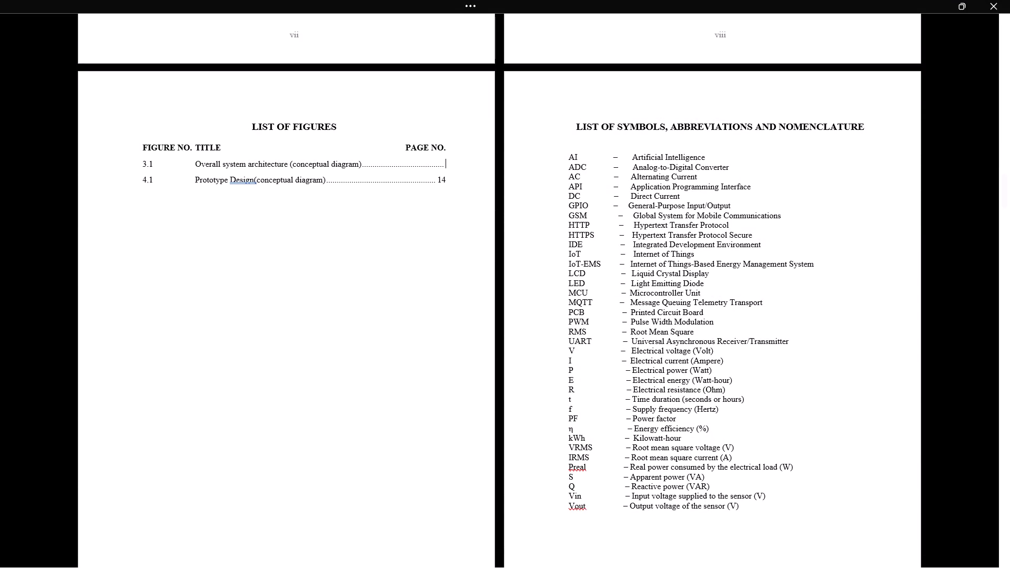
pyautogui.press('7')
# Examine the table of contents and Chapters 3 and 4 for the page of the Prototype Design diagram.
pyautogui.scroll(1, 445, 162)
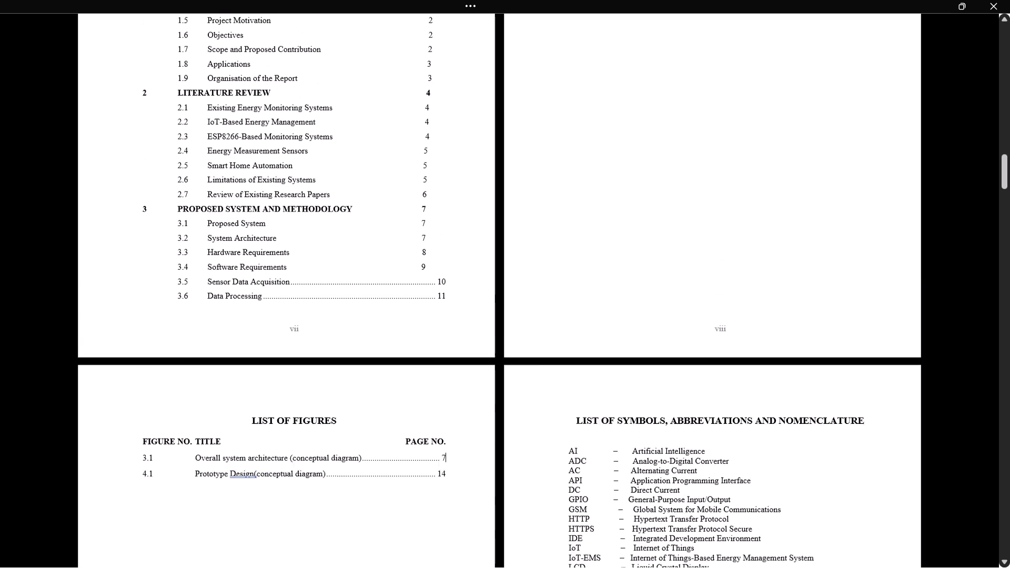
pyautogui.scroll(2, 445, 162)
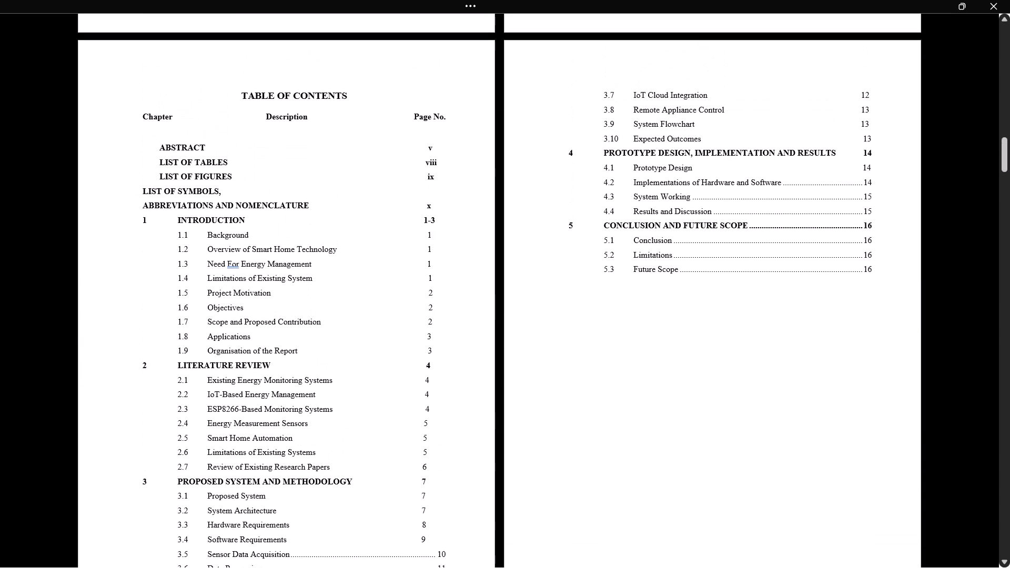
pyautogui.scroll(-6, 559, 133)
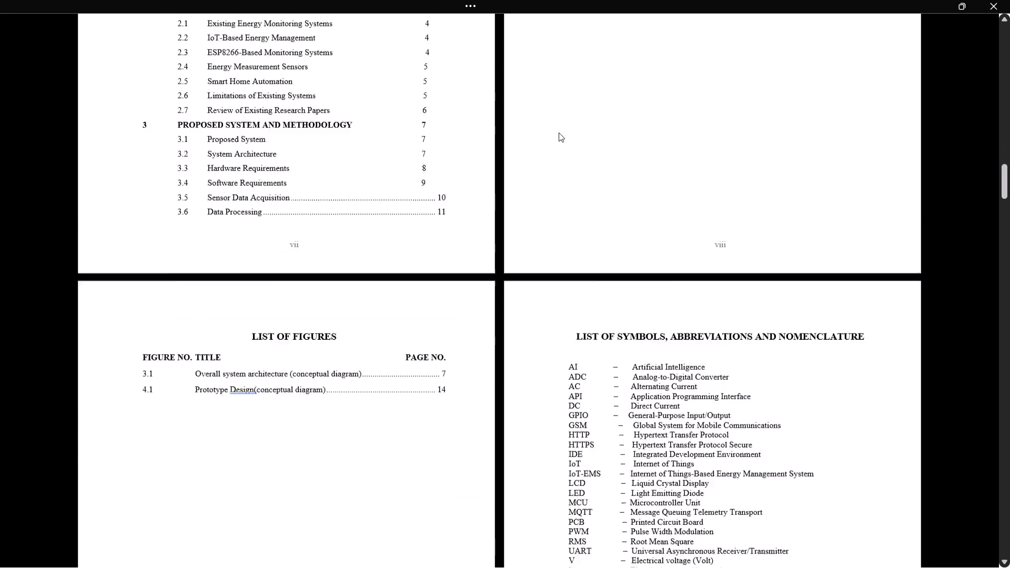
pyautogui.scroll(-12, 559, 133)
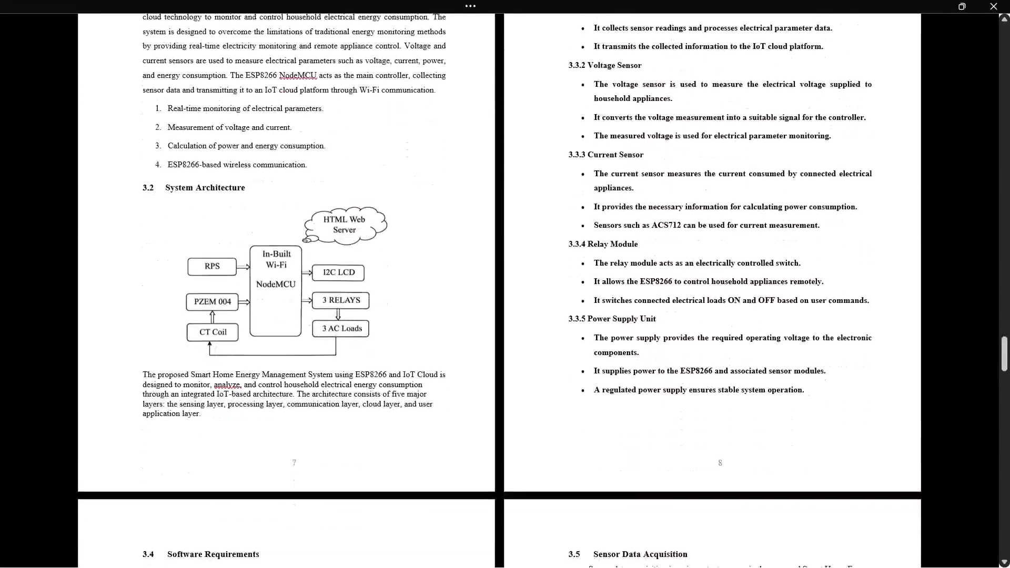
pyautogui.scroll(-5, 559, 133)
pyautogui.scroll(3, 559, 133)
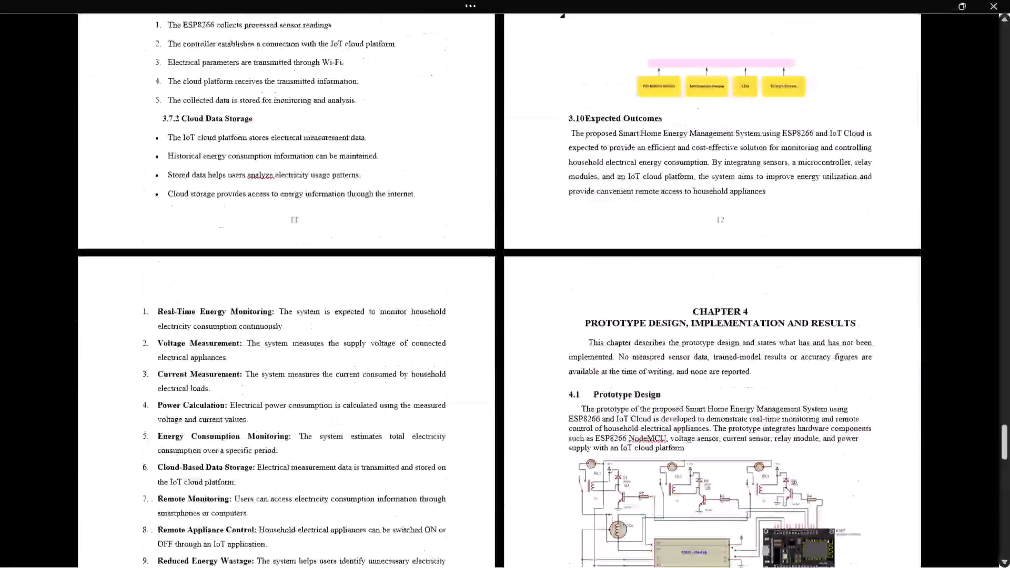
pyautogui.scroll(1, 559, 133)
pyautogui.scroll(-1, 559, 133)
pyautogui.scroll(1, 559, 133)
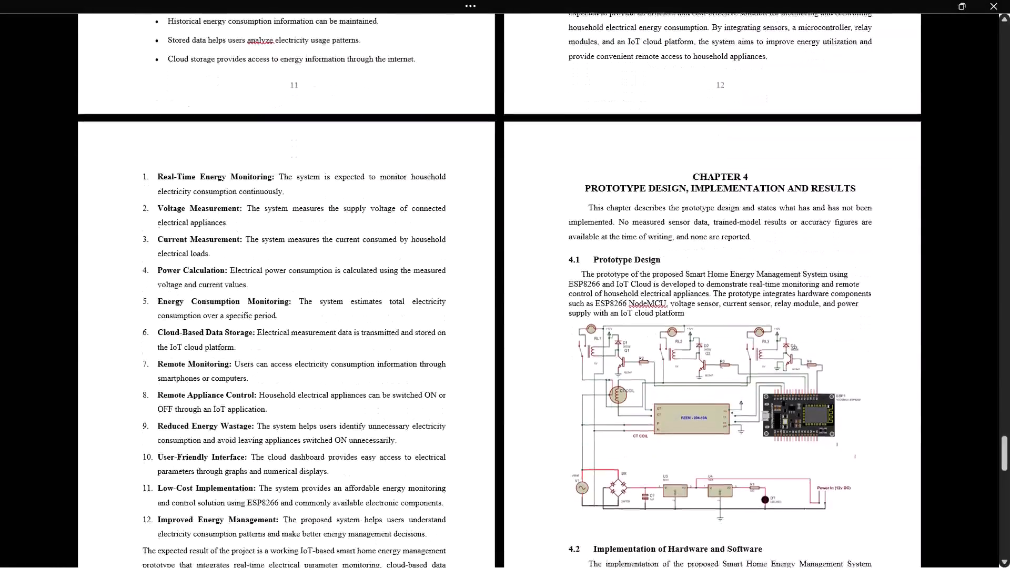
pyautogui.scroll(5, 559, 133)
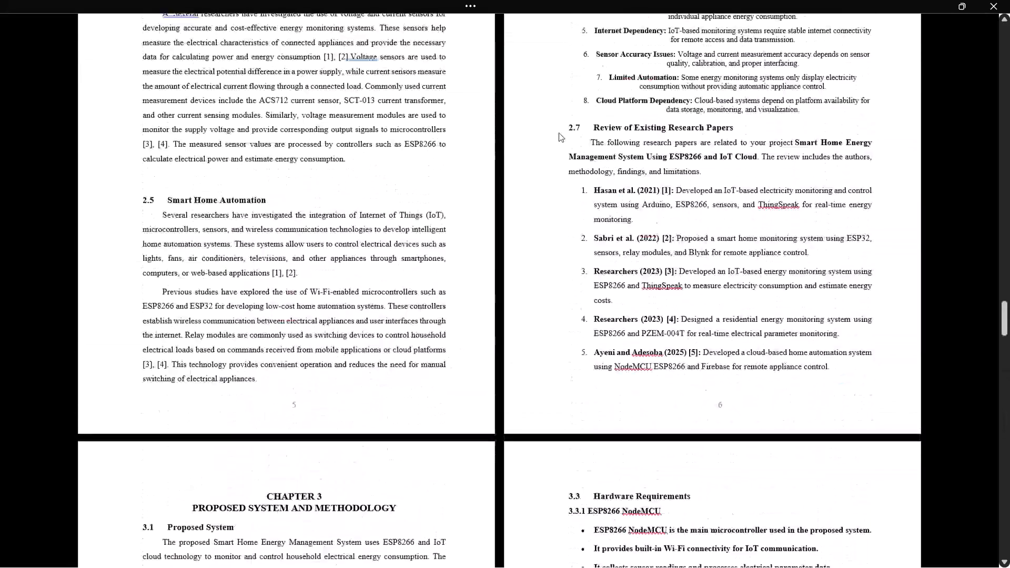
pyautogui.scroll(5, 559, 133)
pyautogui.scroll(-1, 559, 133)
pyautogui.scroll(1, 559, 133)
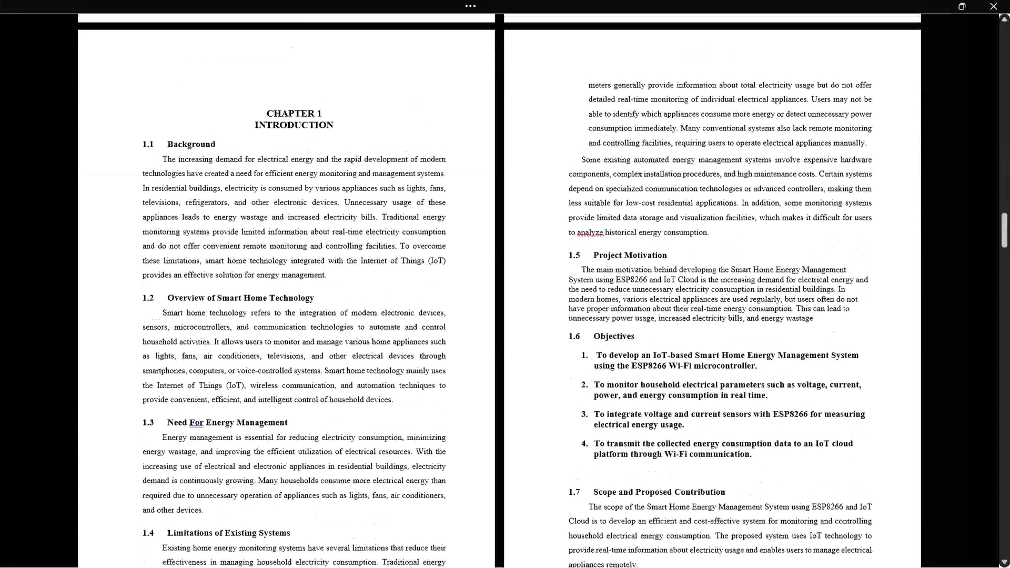
pyautogui.scroll(2, 559, 133)
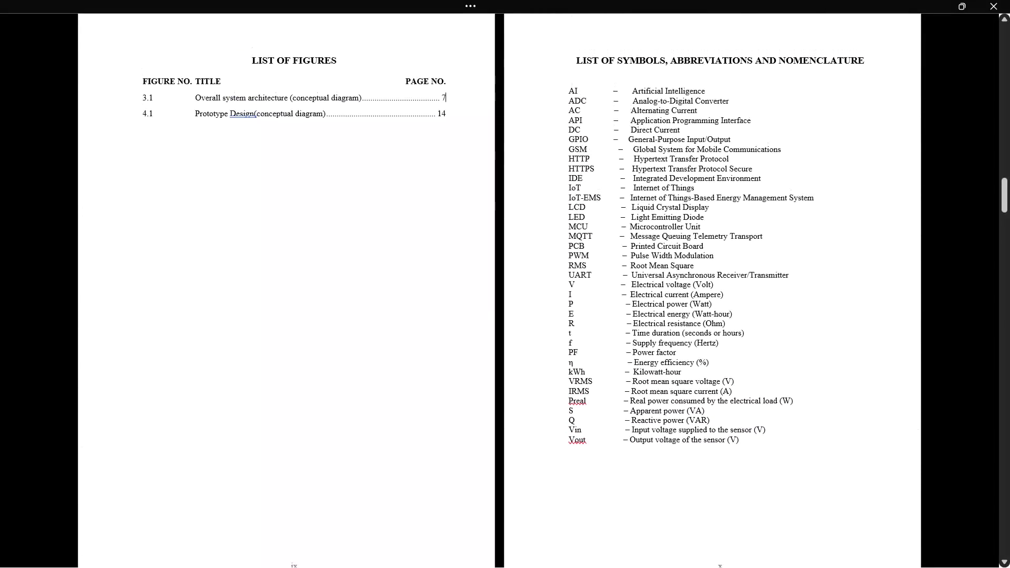
# Change the page number of figure 4.1, Prototype Design, to 12 in the List of Figures.
pyautogui.click(451, 111)
pyautogui.press('BackSpace')
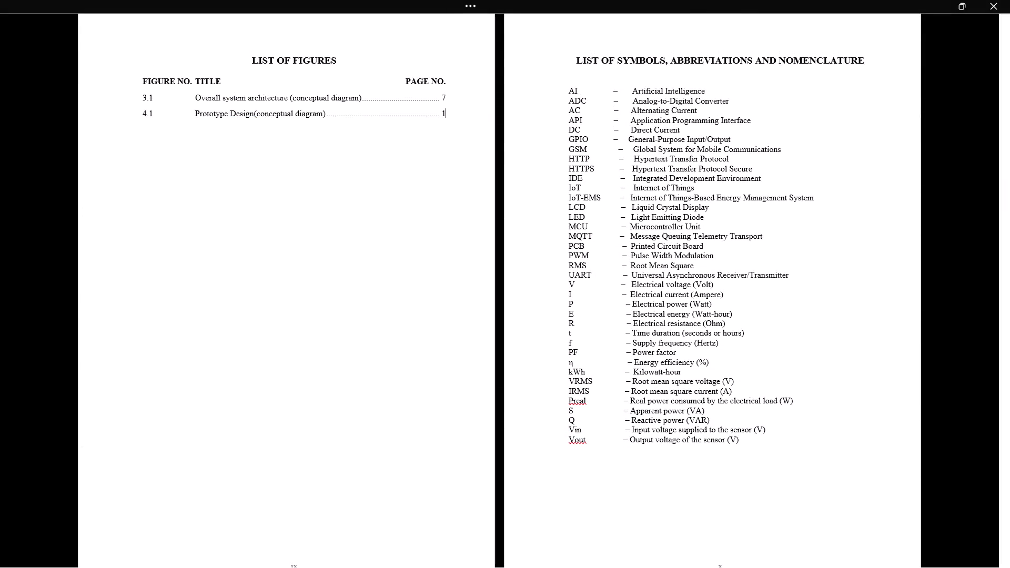
pyautogui.press('3')
pyautogui.press('BackSpace')
pyautogui.press('2')
# Look over the front matter, from the List of Figures back to the cover page and the declaration, at a larger zoom.
pyautogui.keyDown('ctrl'); pyautogui.scroll(4, 451, 111); pyautogui.keyUp('ctrl')
pyautogui.scroll(2, 386, 136)
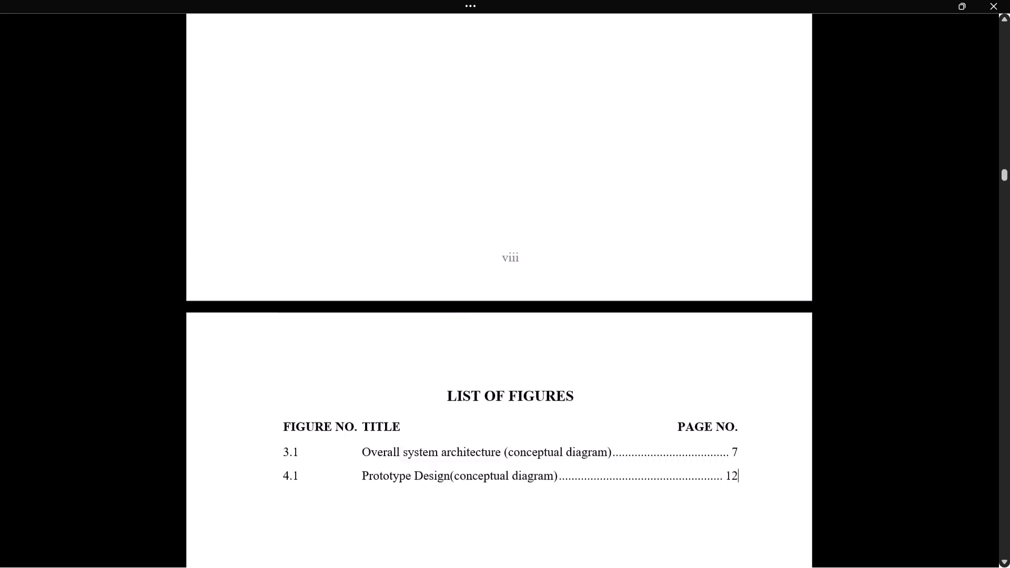
pyautogui.scroll(2, 386, 136)
pyautogui.keyDown('ctrl'); pyautogui.scroll(-3, 386, 136); pyautogui.keyUp('ctrl')
pyautogui.scroll(12, 386, 136)
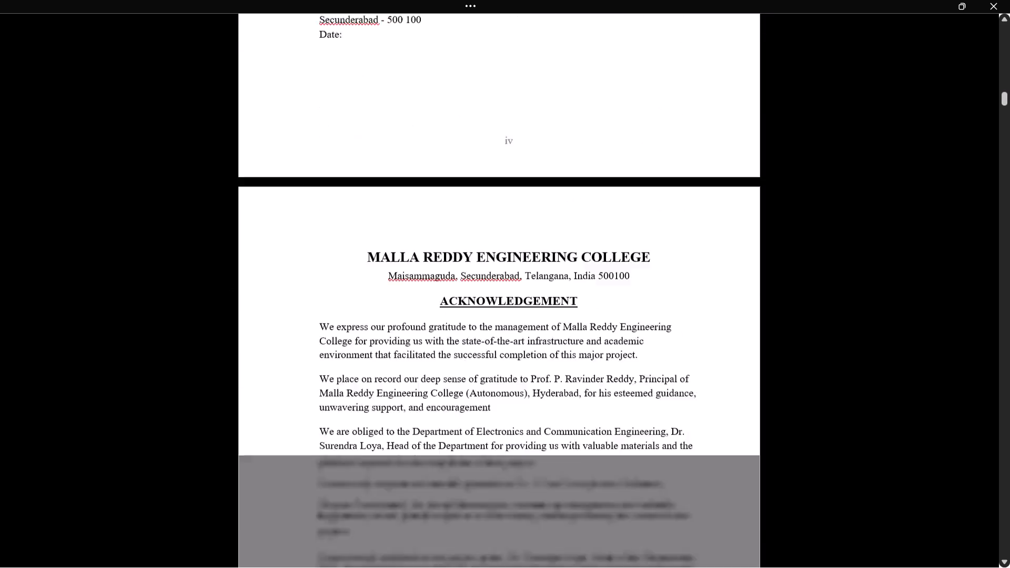
pyautogui.scroll(5, 386, 136)
pyautogui.scroll(-2, 386, 136)
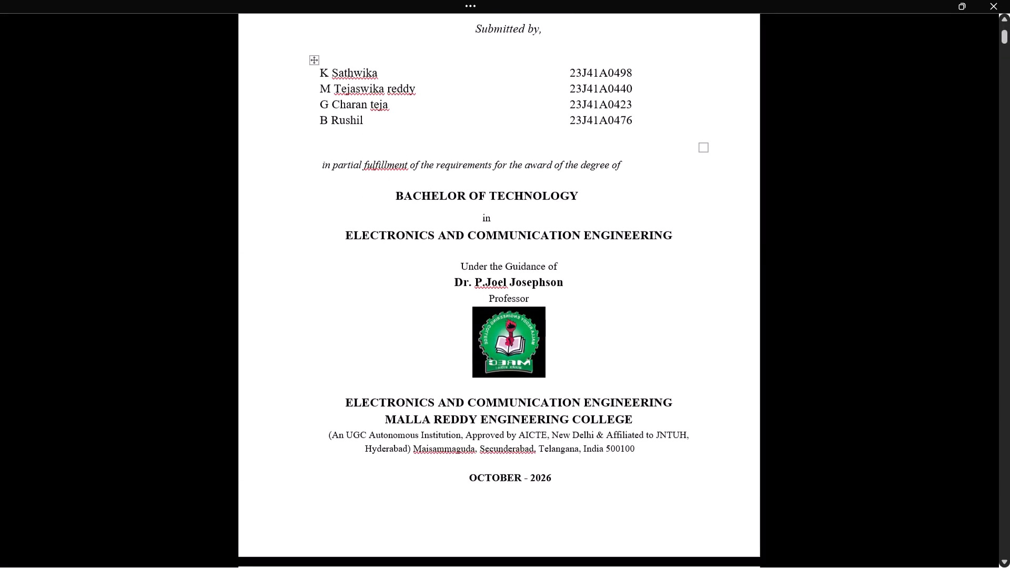
pyautogui.scroll(-8, 386, 136)
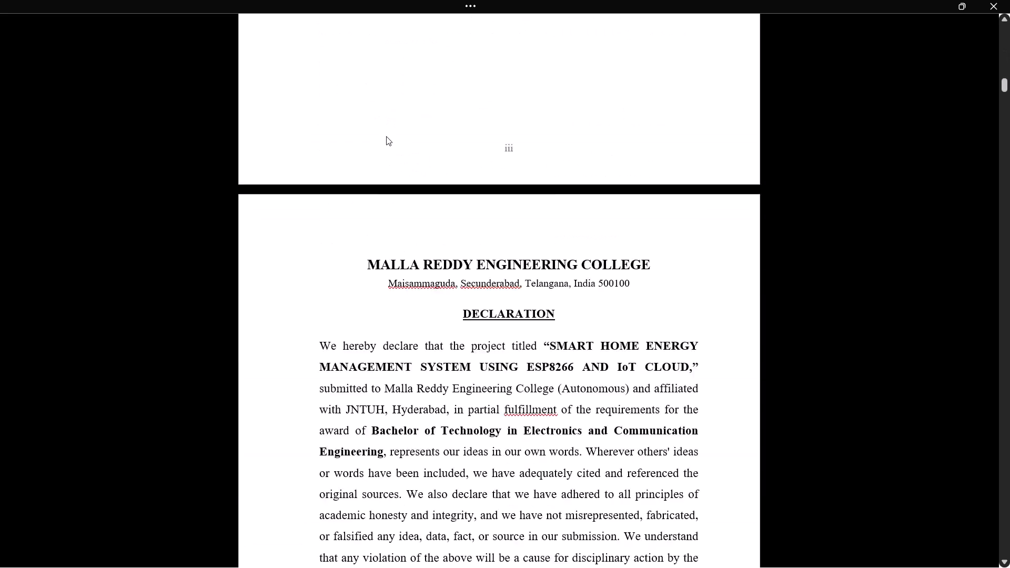
pyautogui.scroll(-2, 386, 136)
pyautogui.scroll(4, 386, 136)
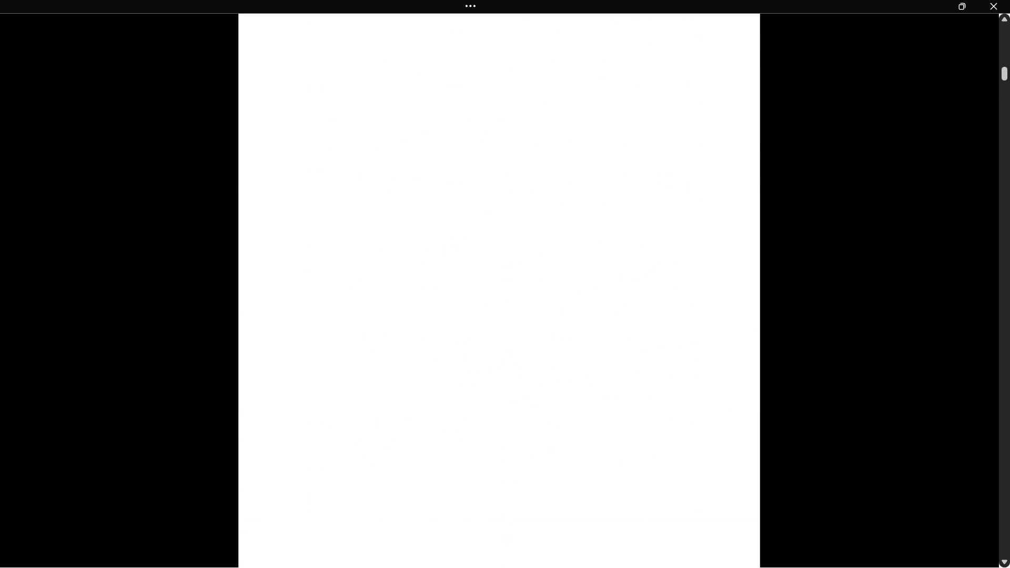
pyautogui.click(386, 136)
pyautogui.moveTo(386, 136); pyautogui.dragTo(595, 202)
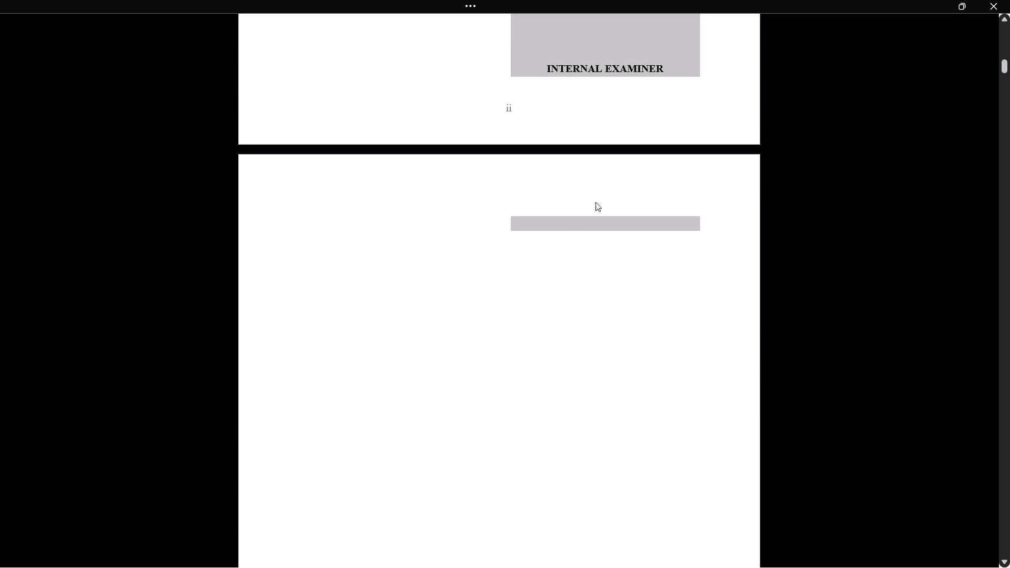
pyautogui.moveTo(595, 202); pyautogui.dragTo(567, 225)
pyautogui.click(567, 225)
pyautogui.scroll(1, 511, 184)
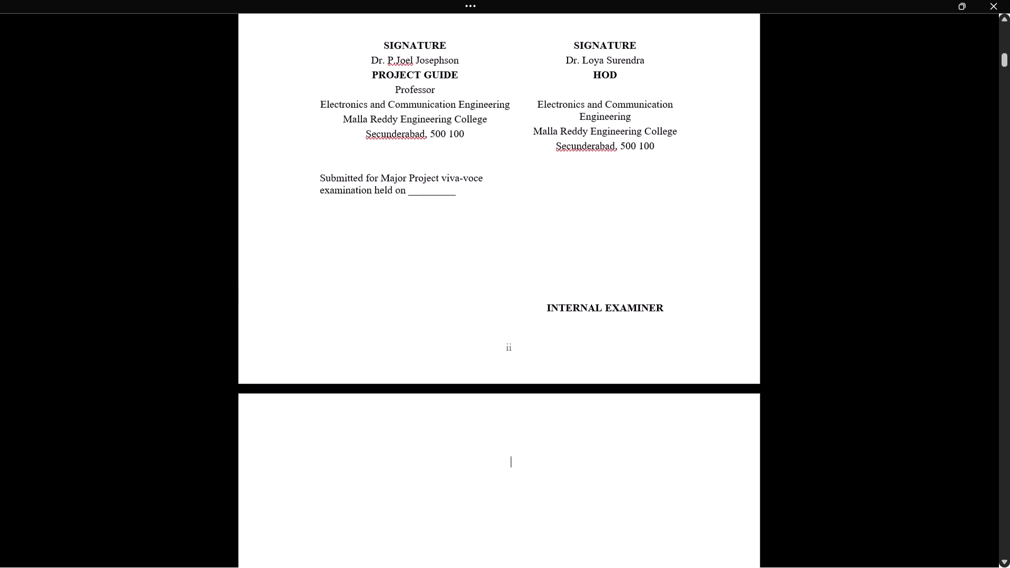
# Insert three empty lines above "Submitted for Major Project viva-voce" on the Bonafide Certificate page.
pyautogui.click(325, 188)
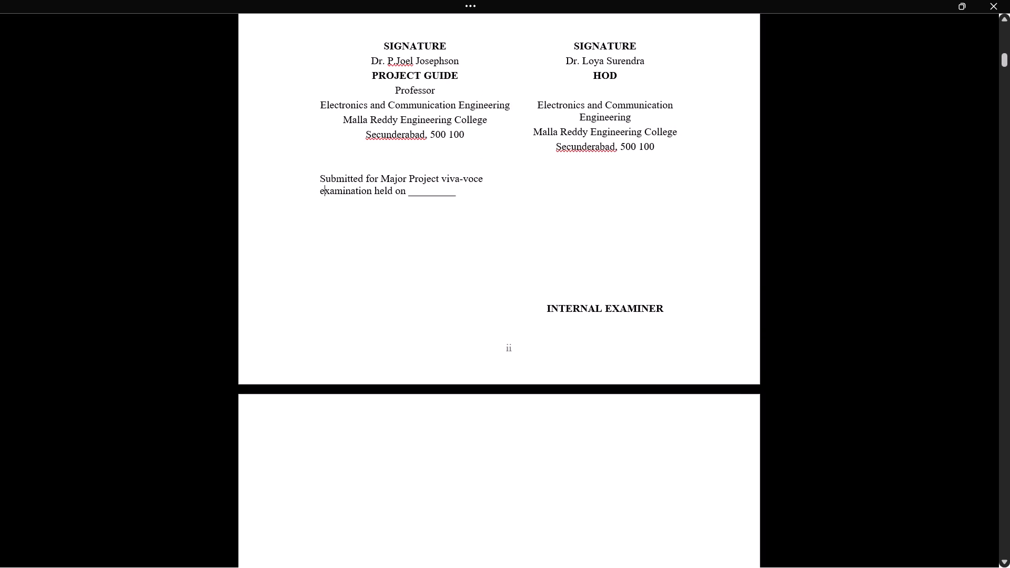
pyautogui.click(319, 179)
pyautogui.click(320, 179)
pyautogui.press('Return')
pyautogui.press('Return')
pyautogui.press('Return')
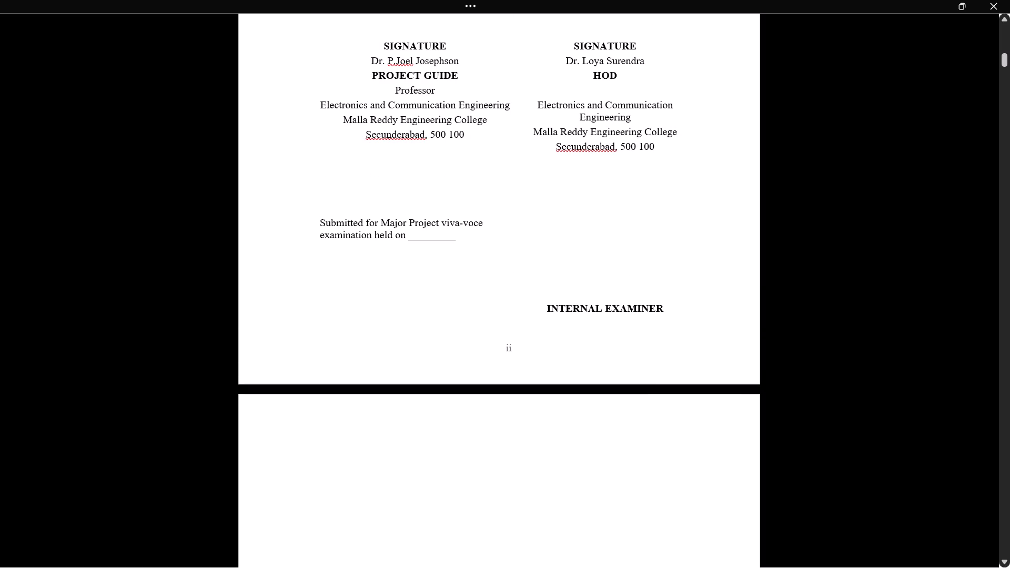
# Change "viva-voce" to "viva-voice" in the examination line of the Bonafide Certificate.
pyautogui.click(321, 238)
pyautogui.press('BackSpace')
pyautogui.press('BackSpace')
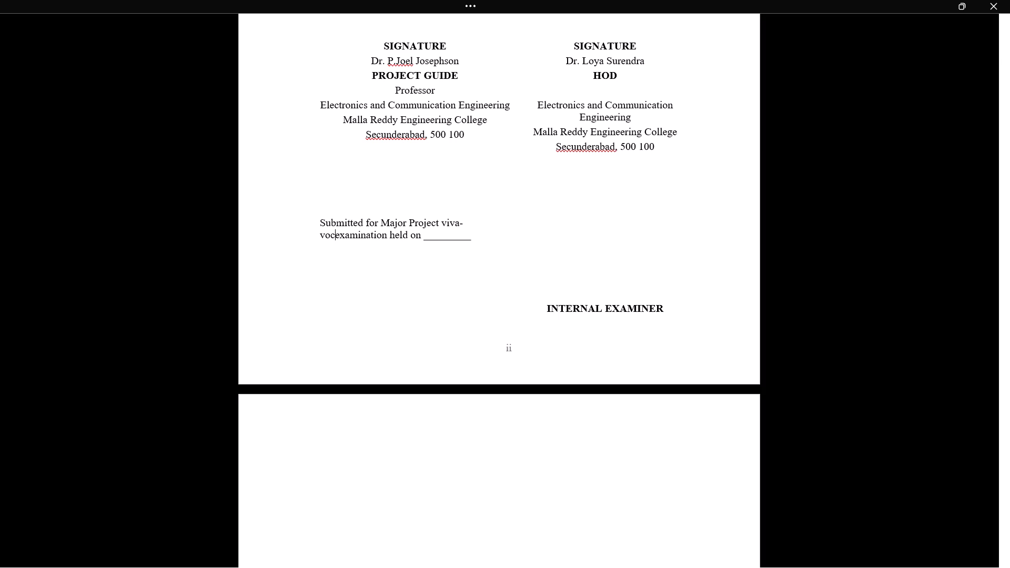
pyautogui.press('BackSpace')
pyautogui.write('ice')
pyautogui.hscroll(1, 321, 238)
pyautogui.press('space')
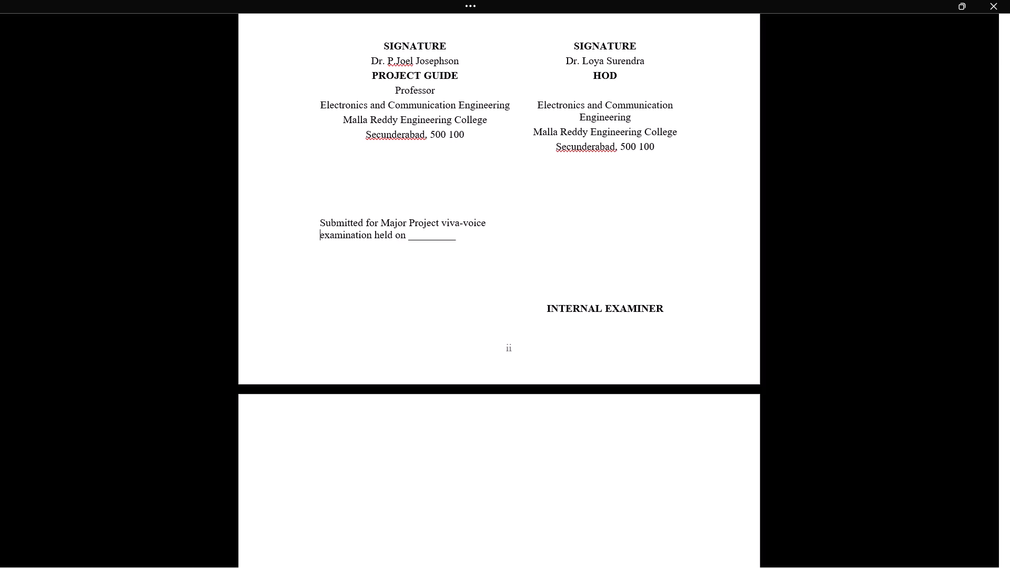
# Look over the front matter from the cover page through the certificate, declaration, acknowledgement and abstract to the table of contents.
pyautogui.scroll(5, 462, 206)
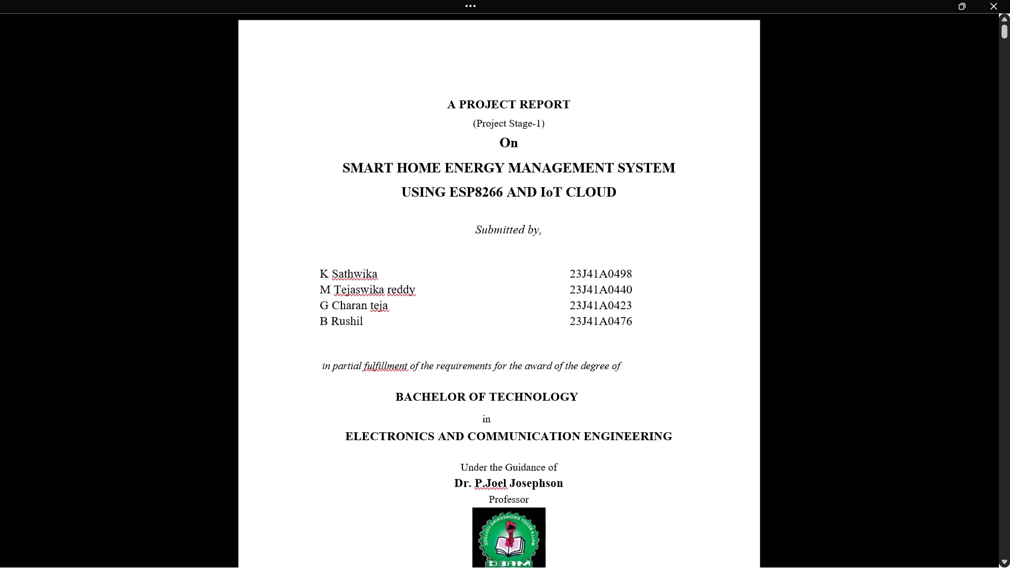
pyautogui.scroll(1, 462, 206)
pyautogui.scroll(-5, 462, 206)
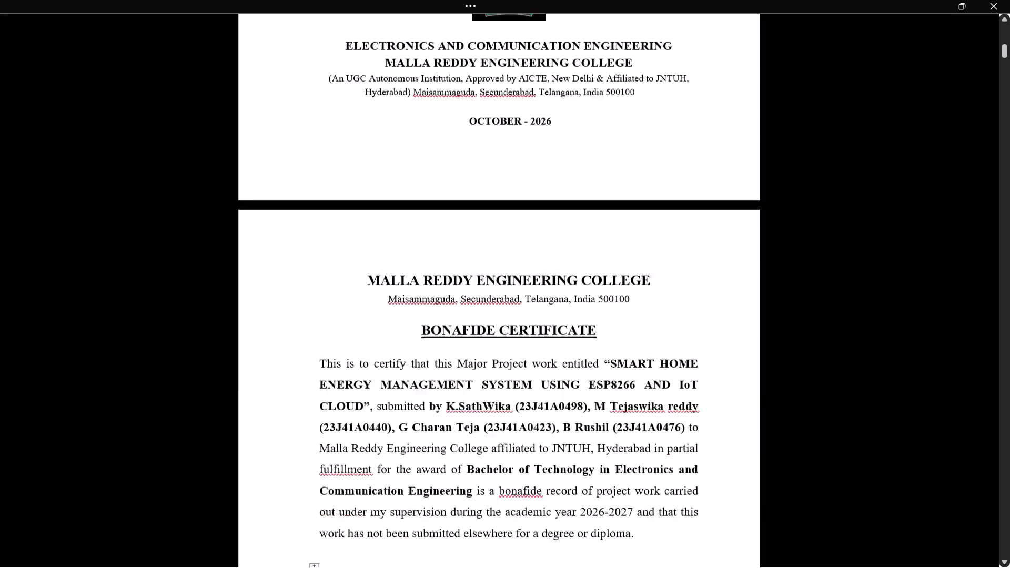
pyautogui.scroll(-7, 462, 206)
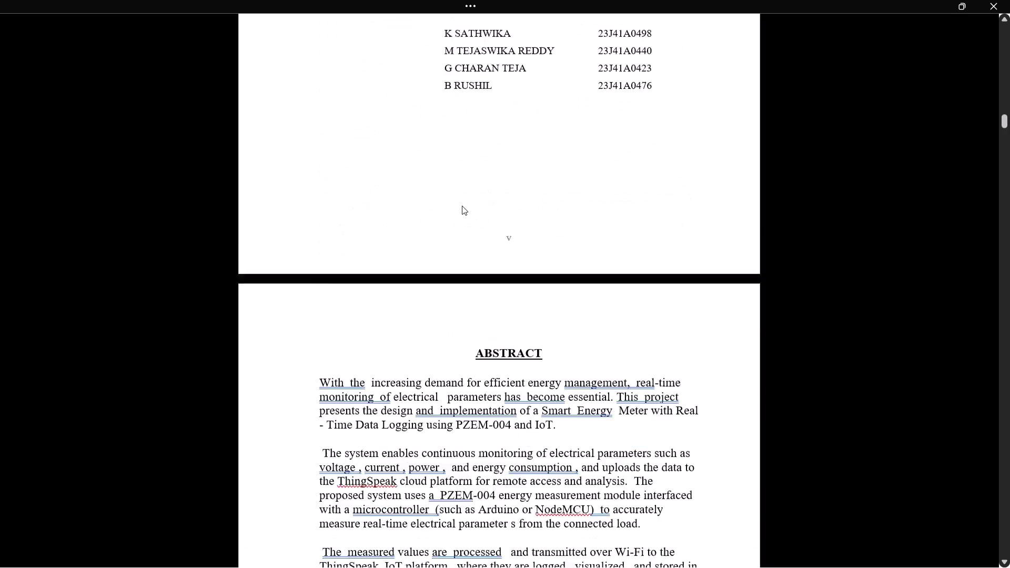
pyautogui.scroll(-3, 462, 206)
pyautogui.scroll(10, 462, 206)
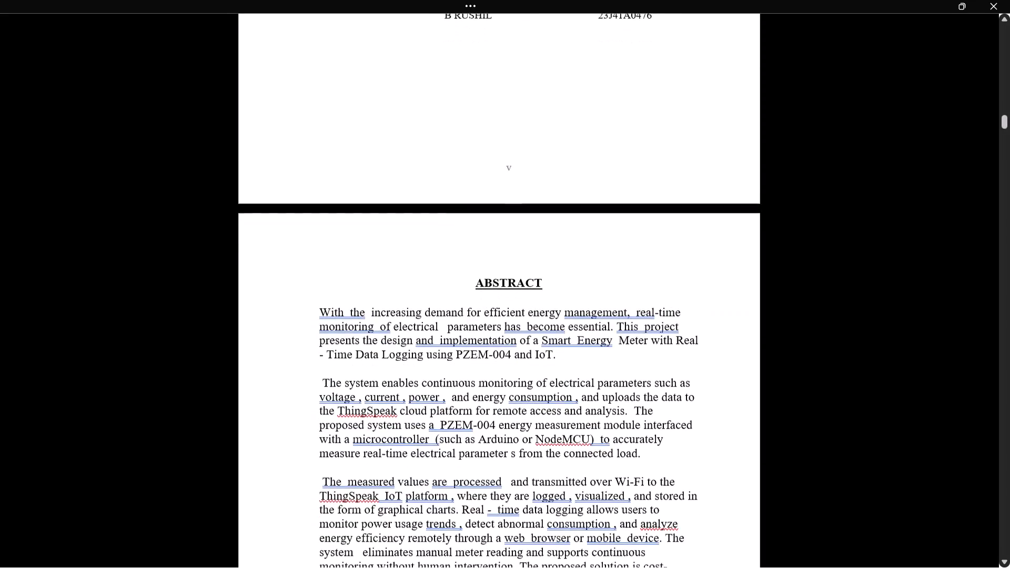
pyautogui.scroll(4, 462, 206)
pyautogui.scroll(-3, 462, 206)
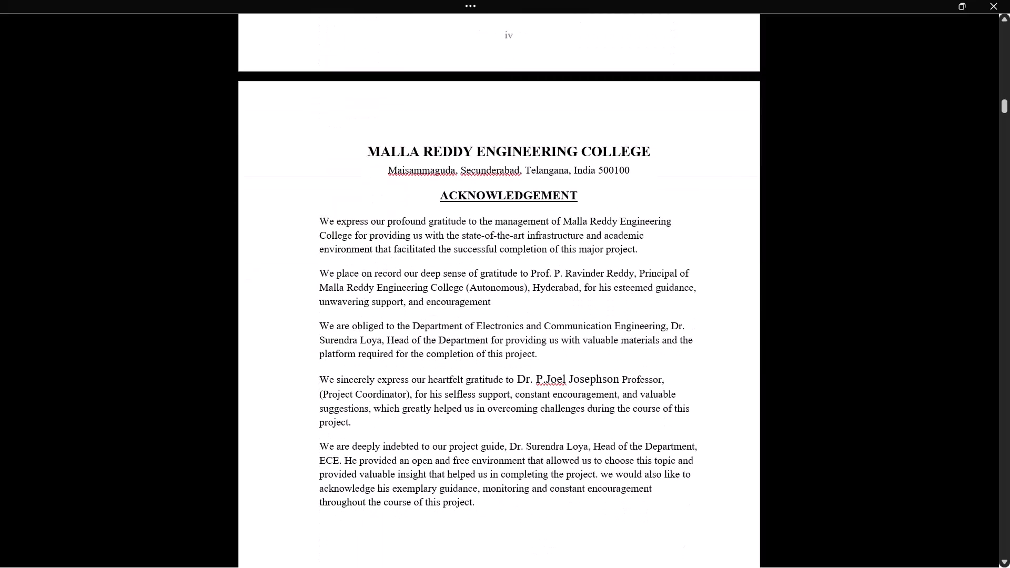
pyautogui.scroll(-4, 462, 206)
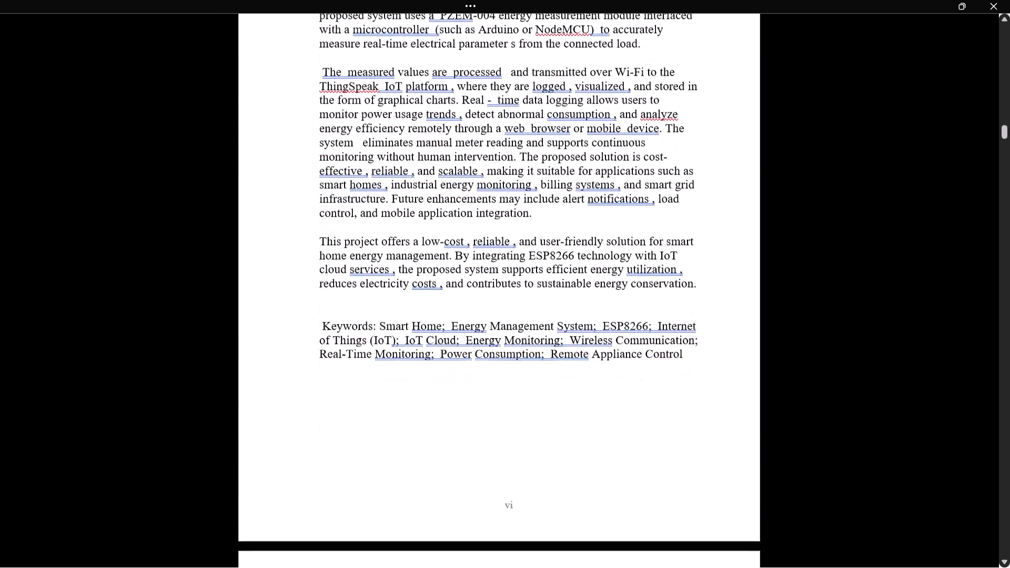
pyautogui.scroll(-3, 462, 206)
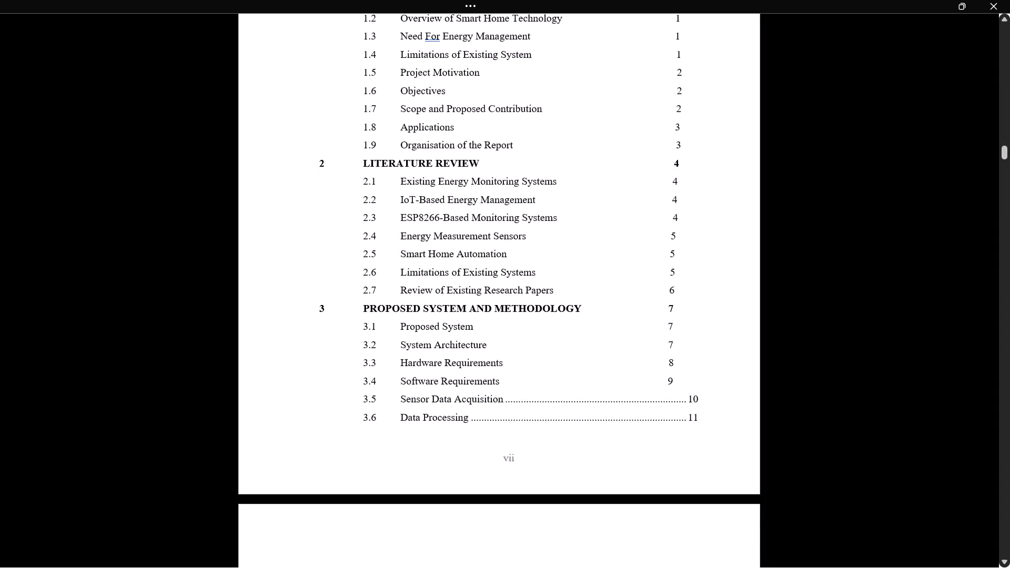
pyautogui.scroll(3, 705, 123)
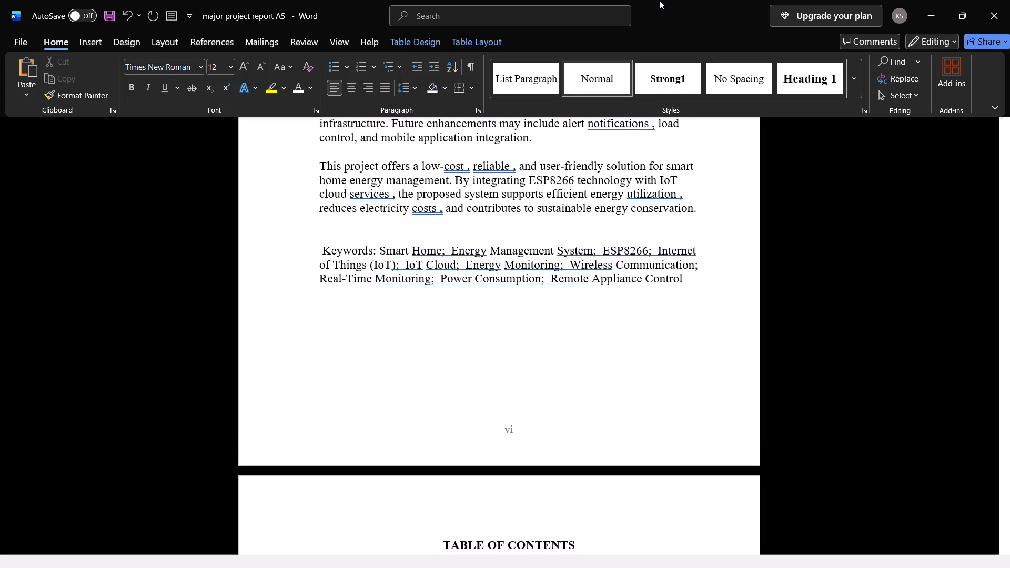
pyautogui.scroll(3, 599, 167)
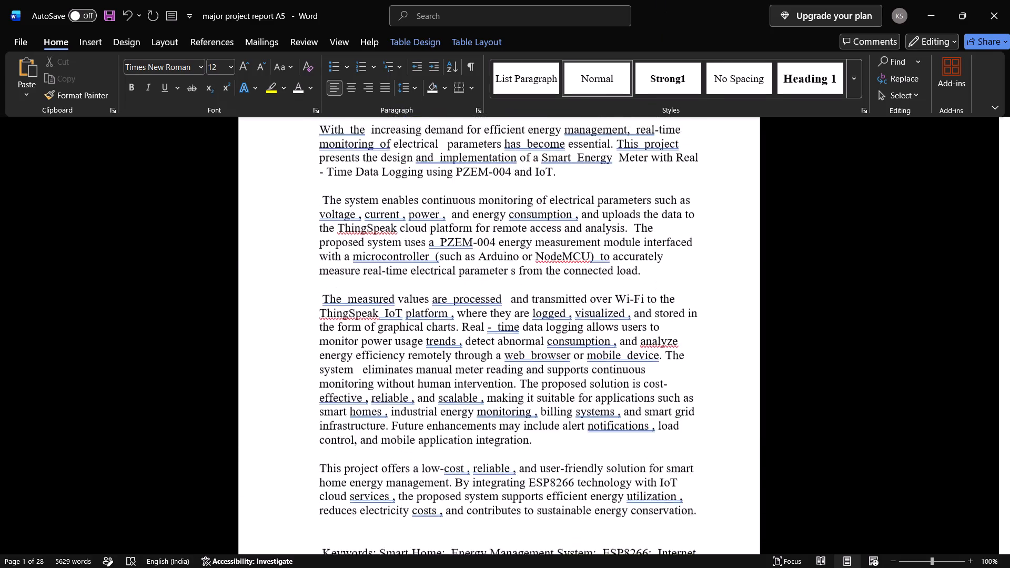
pyautogui.scroll(5, 599, 167)
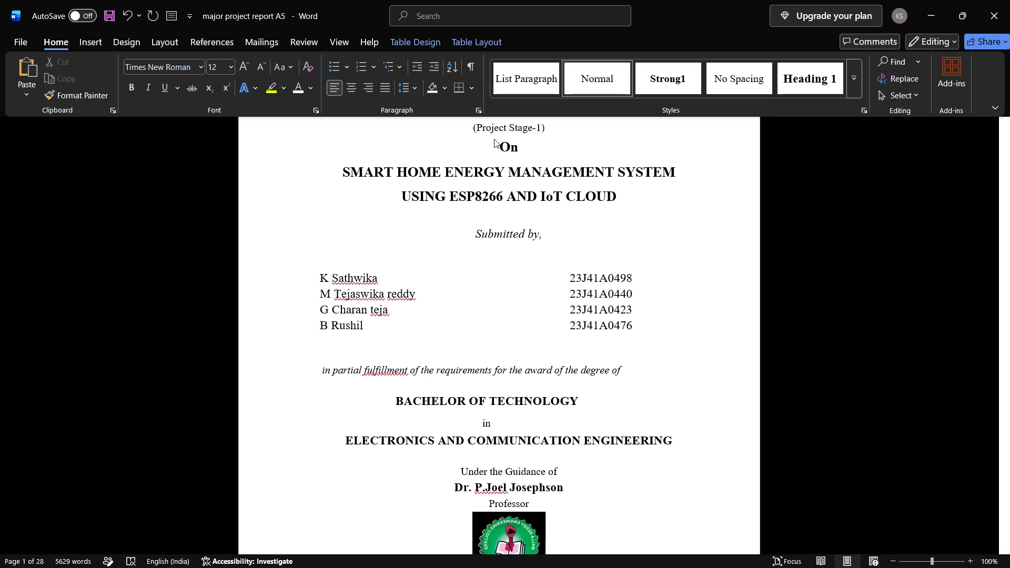
pyautogui.scroll(-3, 494, 139)
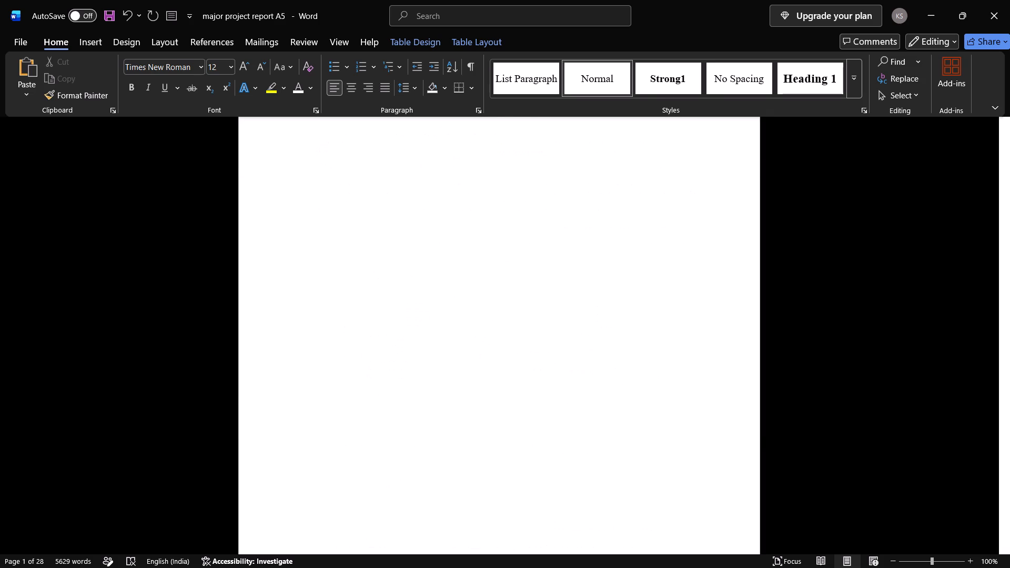
pyautogui.scroll(-3, 494, 139)
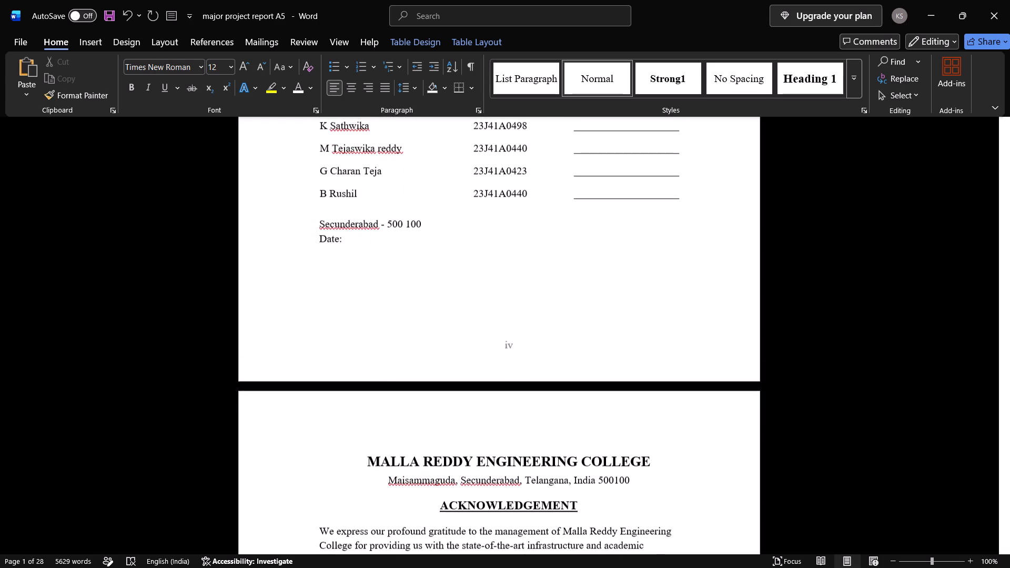
pyautogui.scroll(1, 494, 139)
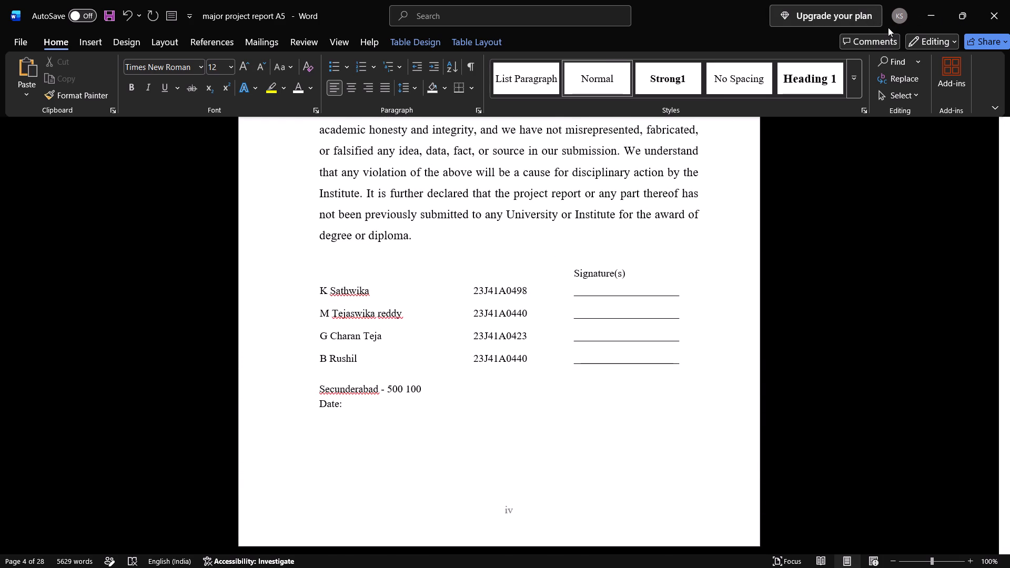
# Arrange the report window side by side with the browser showing B.Tech Project Report.pdf.
pyautogui.click(964, 21)
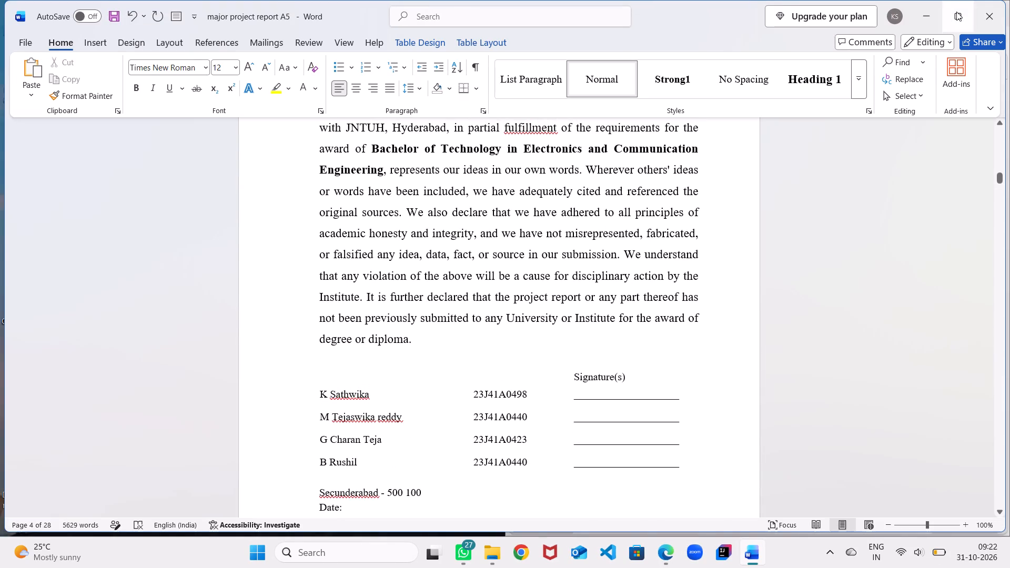
pyautogui.click(881, 46)
pyautogui.hscroll(-1, 860, 209)
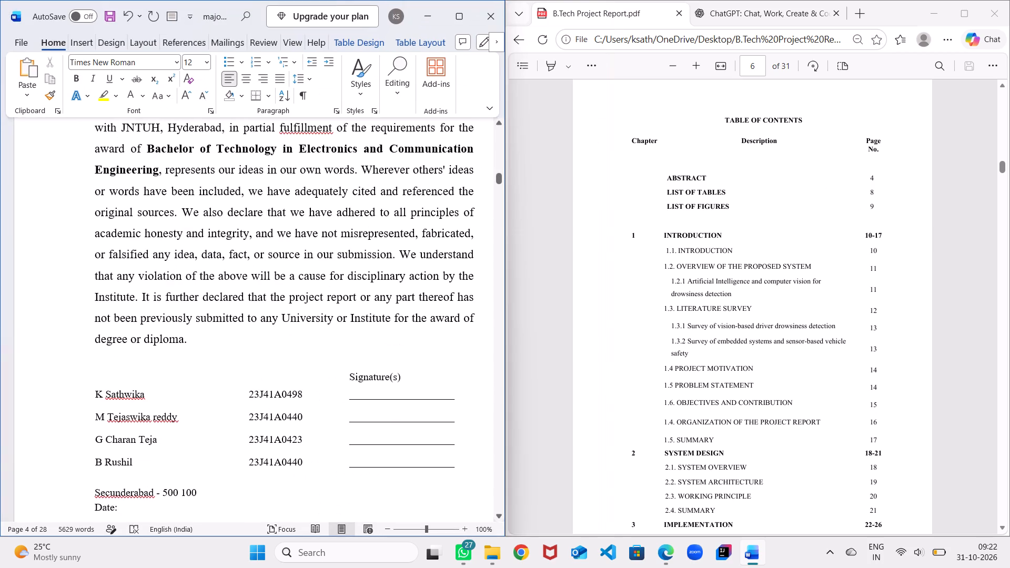
pyautogui.hscroll(-1, 860, 209)
# Compare the report's declaration page with the declaration and acknowledgement pages of the reference PDF.
pyautogui.scroll(1, 330, 278)
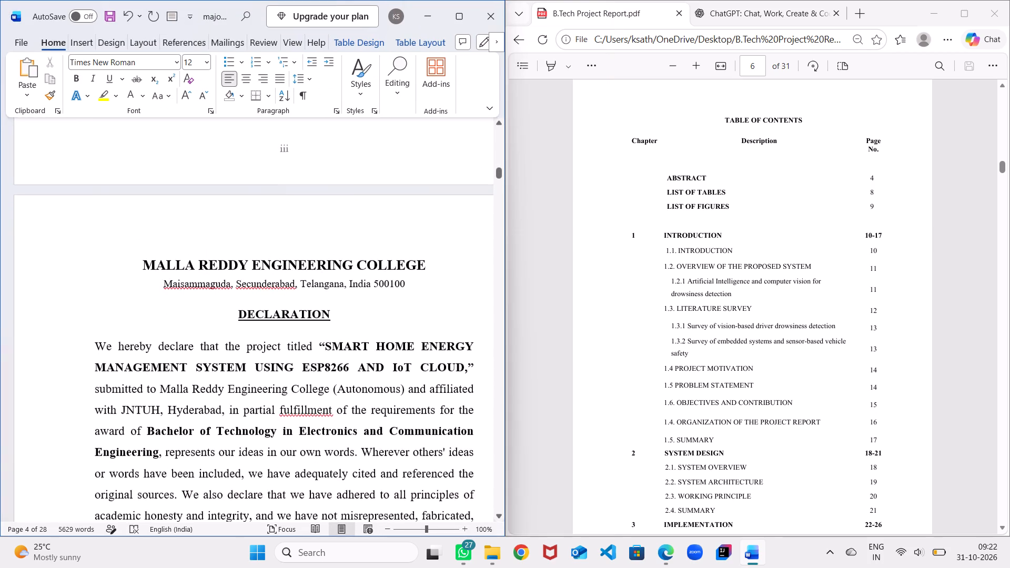
pyautogui.scroll(8, 618, 292)
pyautogui.scroll(-1, 618, 292)
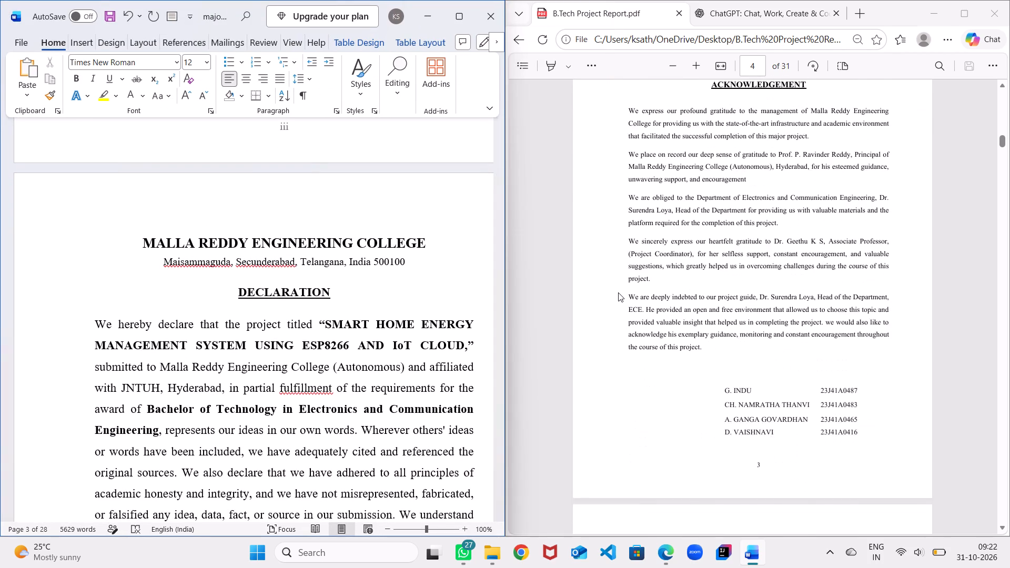
pyautogui.scroll(2, 618, 292)
pyautogui.scroll(-1, 618, 292)
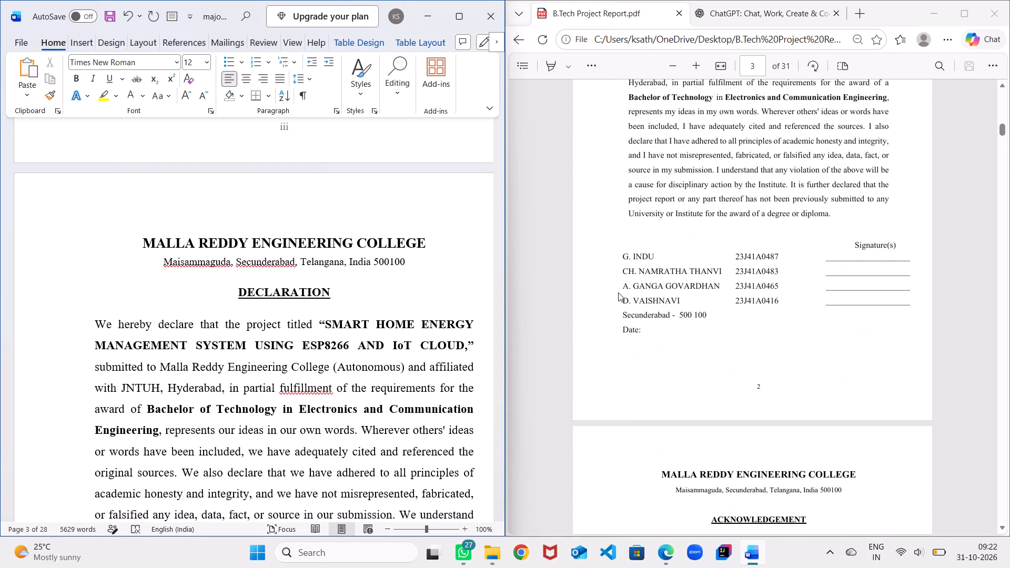
# Left-align the two body paragraphs of section 1.4, Limitations of Existing Systems, in Chapter 1.
pyautogui.scroll(-1, 366, 333)
pyautogui.keyDown('ctrl'); pyautogui.scroll(-2, 366, 333); pyautogui.keyUp('ctrl')
pyautogui.scroll(-1, 366, 333)
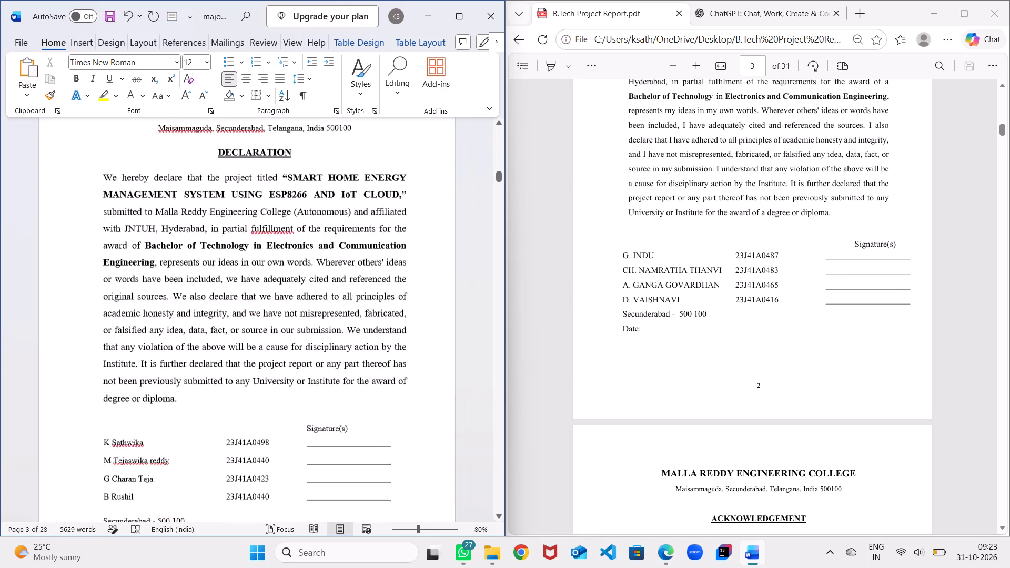
pyautogui.scroll(-4, 366, 333)
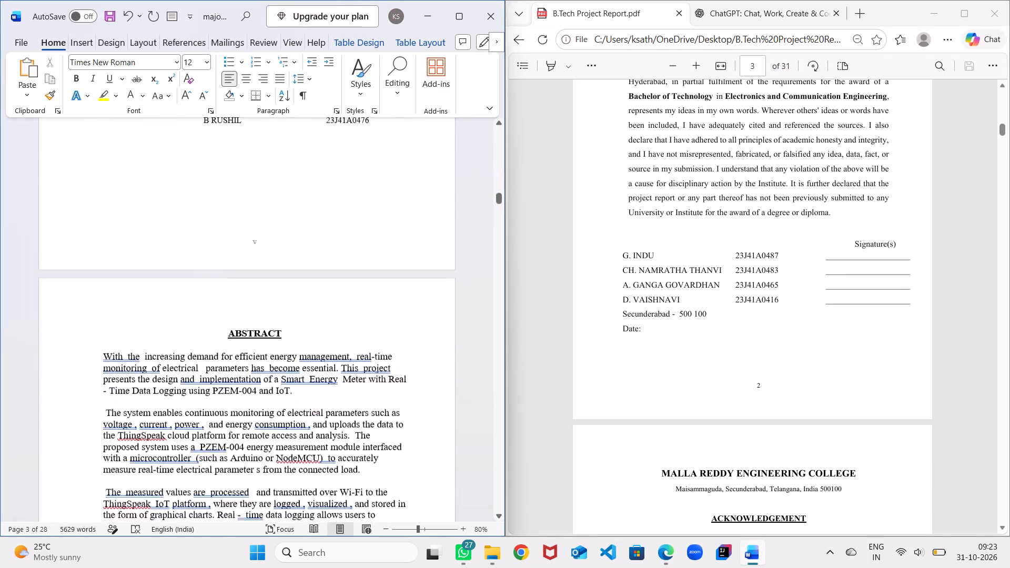
pyautogui.scroll(-4, 366, 333)
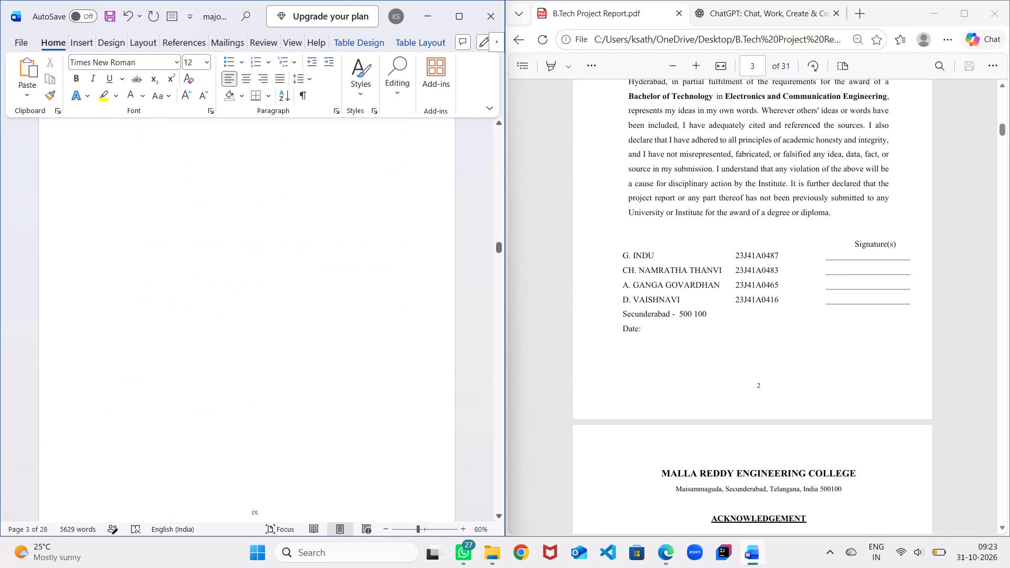
pyautogui.scroll(-4, 366, 333)
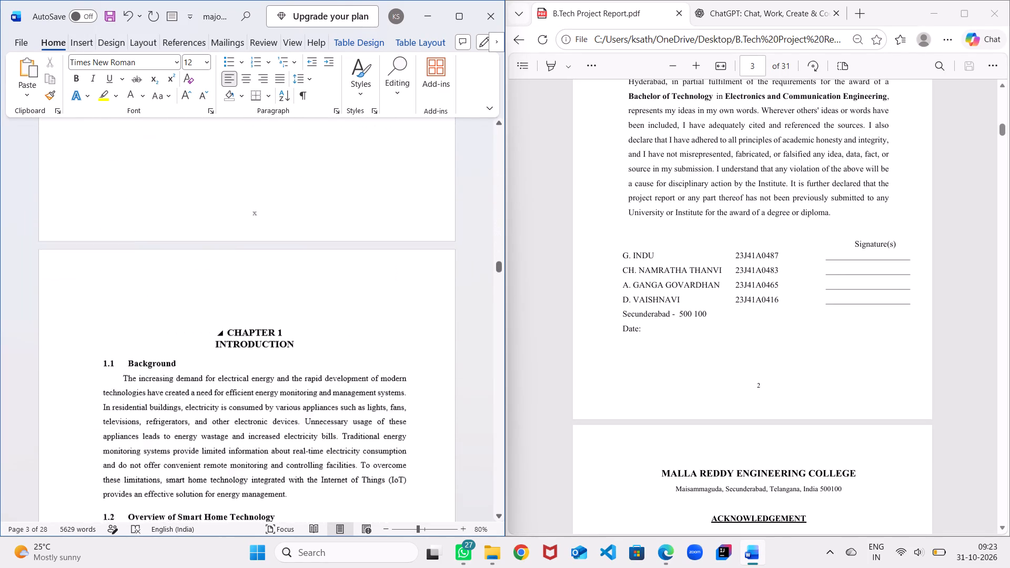
pyautogui.scroll(-3, 366, 333)
pyautogui.scroll(1, 366, 333)
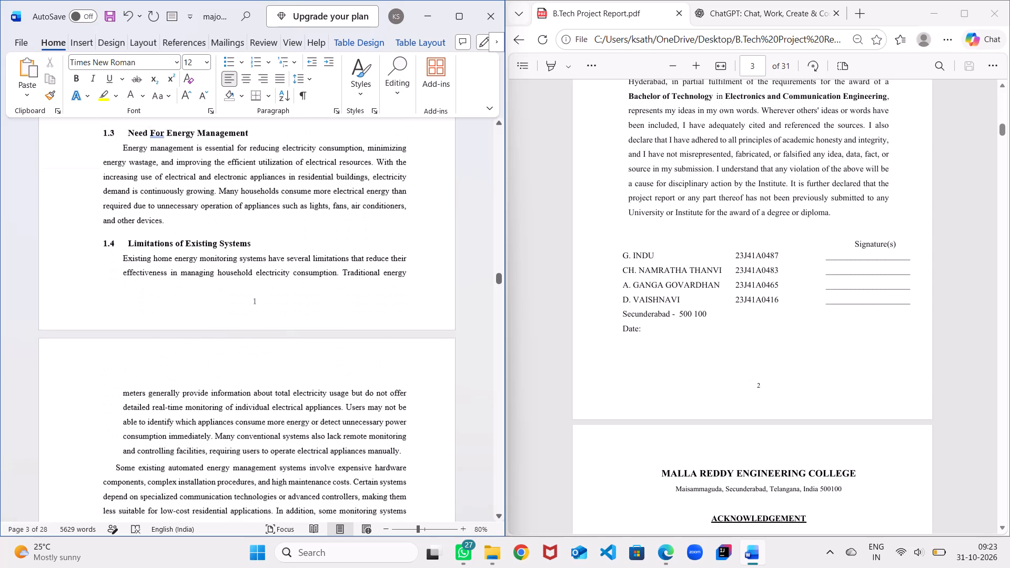
pyautogui.scroll(-1, 366, 333)
pyautogui.scroll(-1, 290, 385)
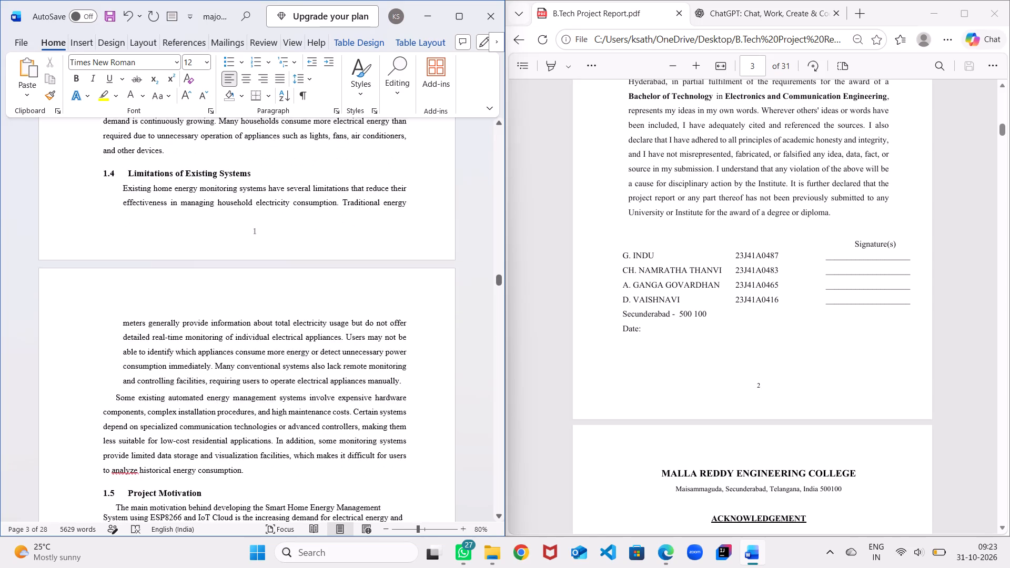
pyautogui.scroll(-1, 290, 385)
pyautogui.moveTo(245, 414); pyautogui.dragTo(143, 322)
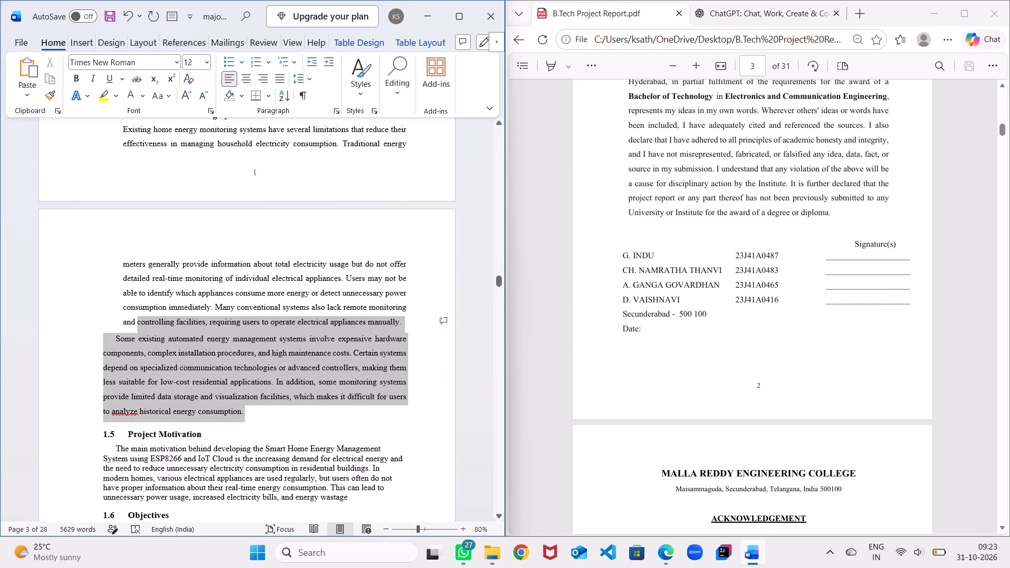
pyautogui.moveTo(143, 322); pyautogui.dragTo(116, 267)
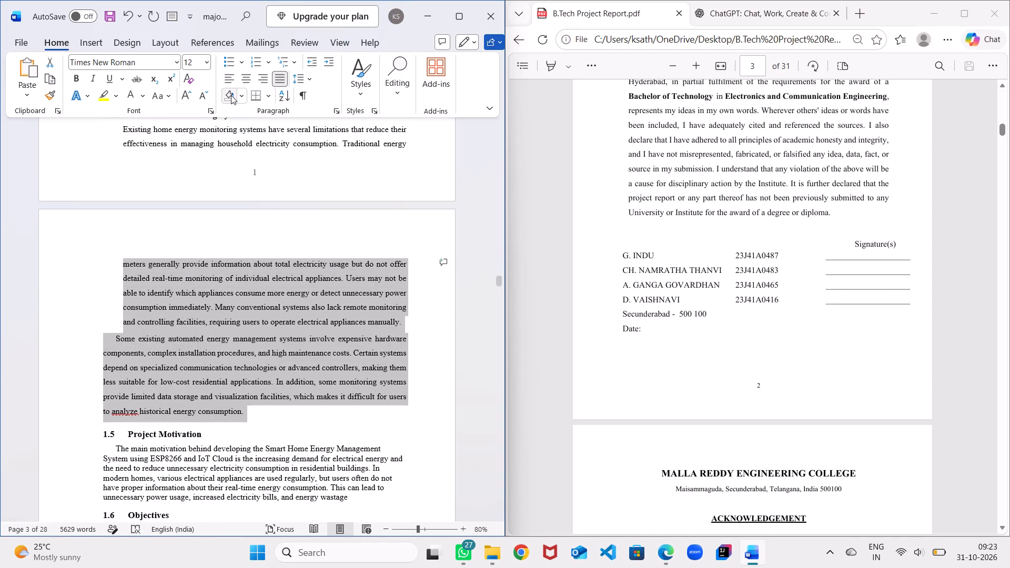
pyautogui.click(231, 81)
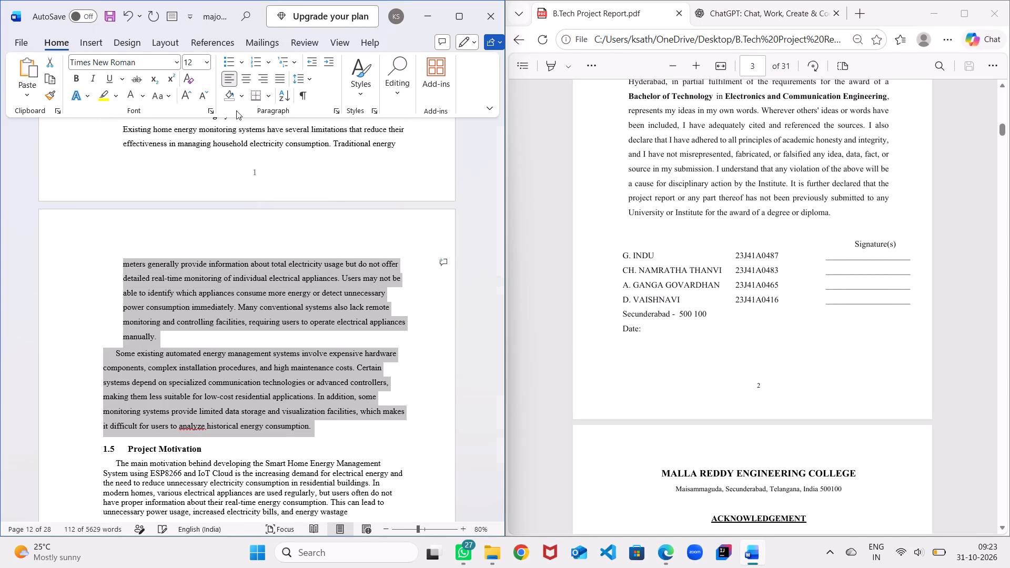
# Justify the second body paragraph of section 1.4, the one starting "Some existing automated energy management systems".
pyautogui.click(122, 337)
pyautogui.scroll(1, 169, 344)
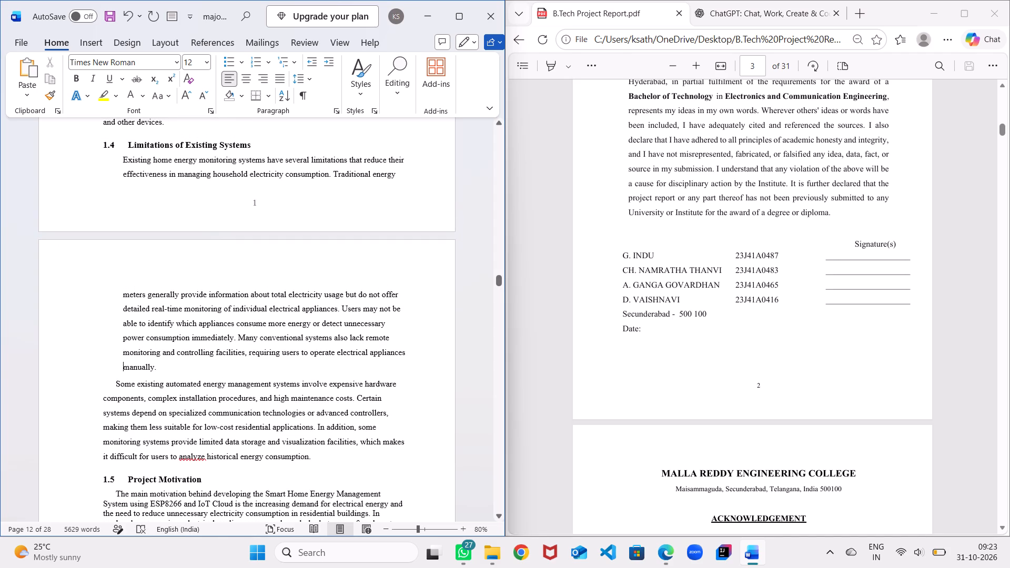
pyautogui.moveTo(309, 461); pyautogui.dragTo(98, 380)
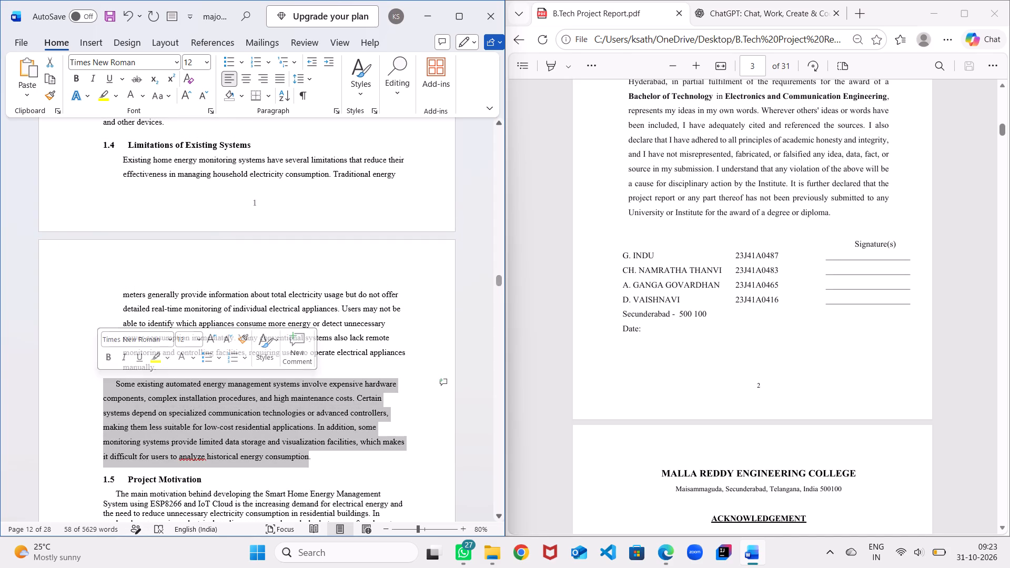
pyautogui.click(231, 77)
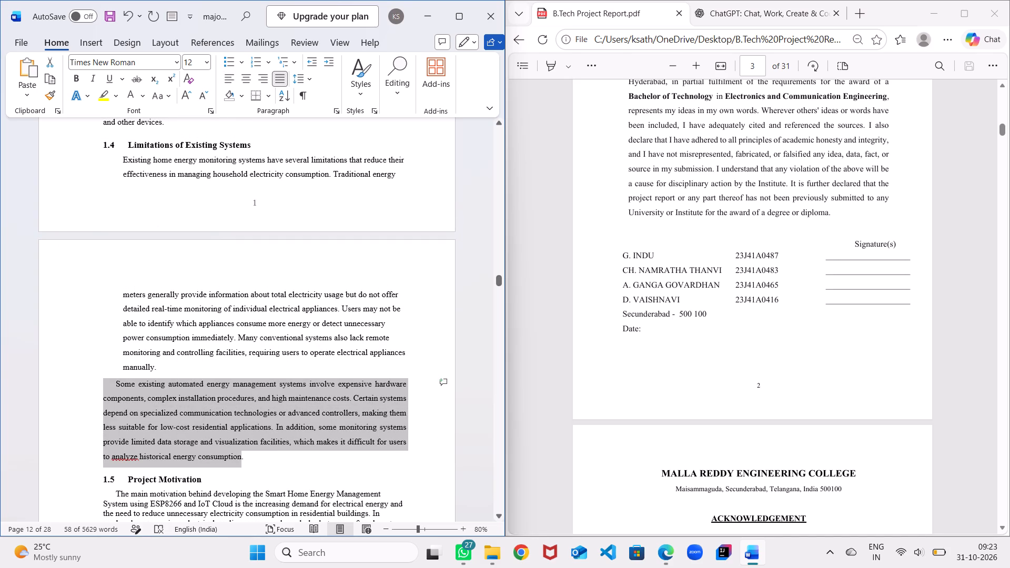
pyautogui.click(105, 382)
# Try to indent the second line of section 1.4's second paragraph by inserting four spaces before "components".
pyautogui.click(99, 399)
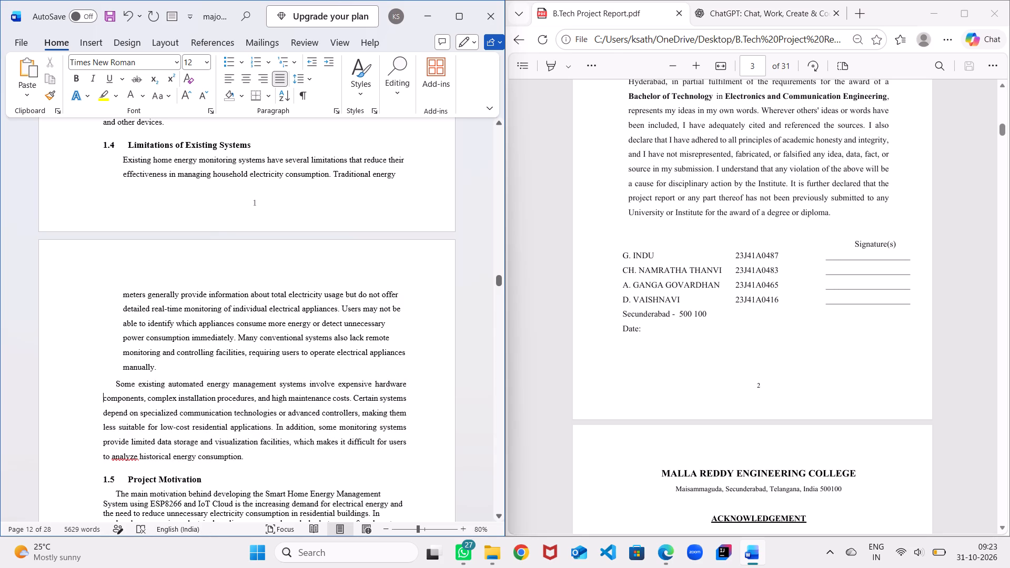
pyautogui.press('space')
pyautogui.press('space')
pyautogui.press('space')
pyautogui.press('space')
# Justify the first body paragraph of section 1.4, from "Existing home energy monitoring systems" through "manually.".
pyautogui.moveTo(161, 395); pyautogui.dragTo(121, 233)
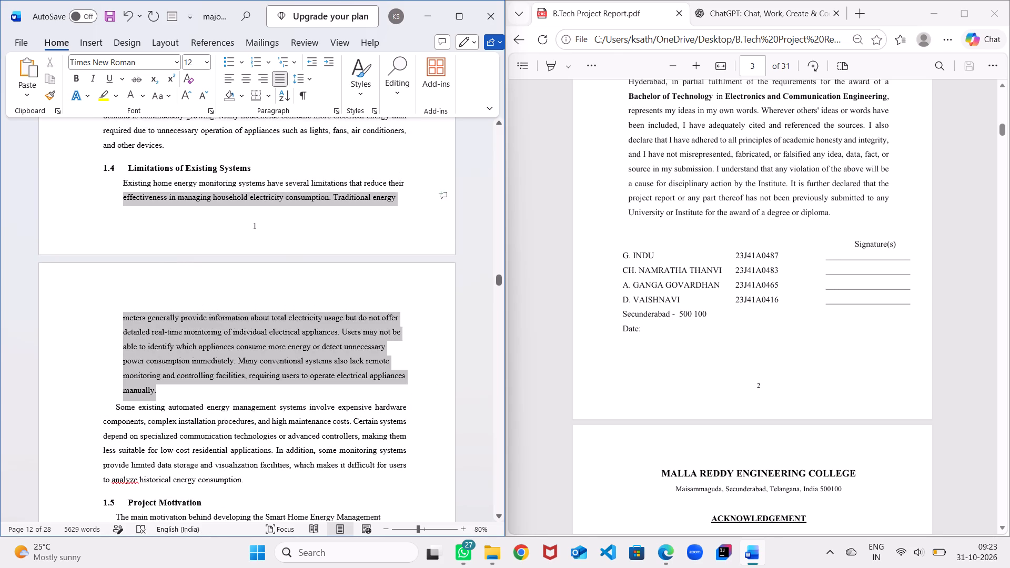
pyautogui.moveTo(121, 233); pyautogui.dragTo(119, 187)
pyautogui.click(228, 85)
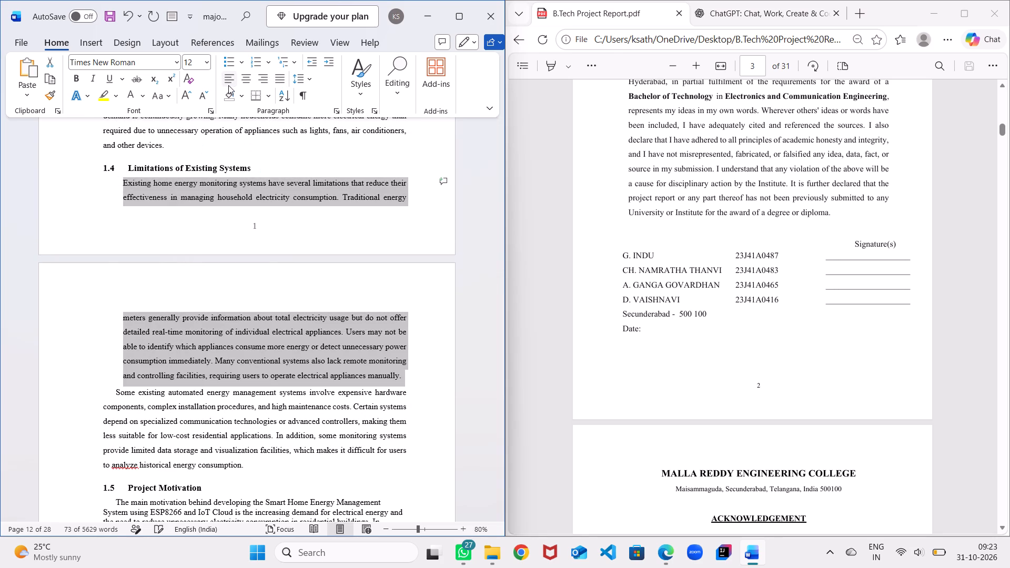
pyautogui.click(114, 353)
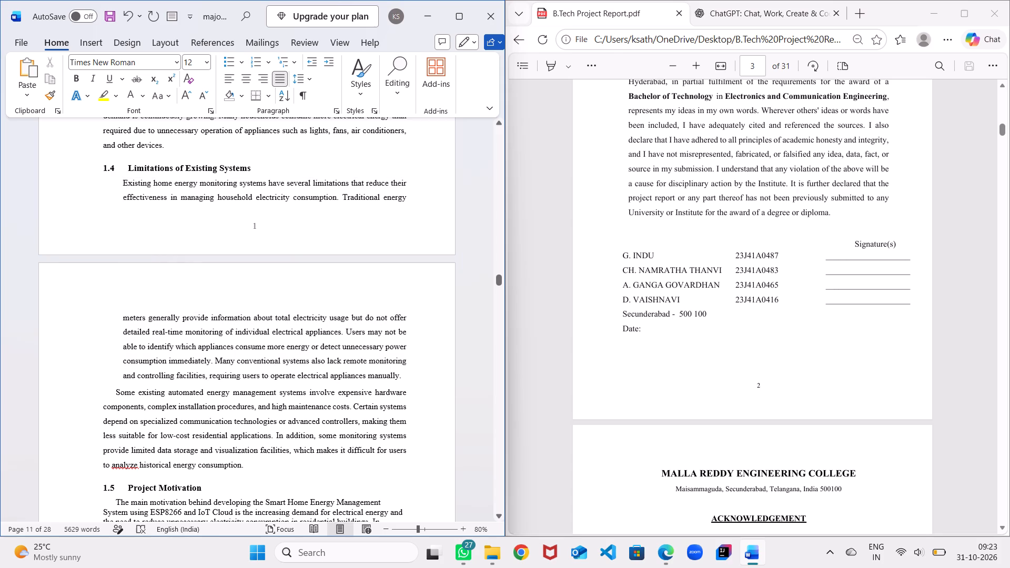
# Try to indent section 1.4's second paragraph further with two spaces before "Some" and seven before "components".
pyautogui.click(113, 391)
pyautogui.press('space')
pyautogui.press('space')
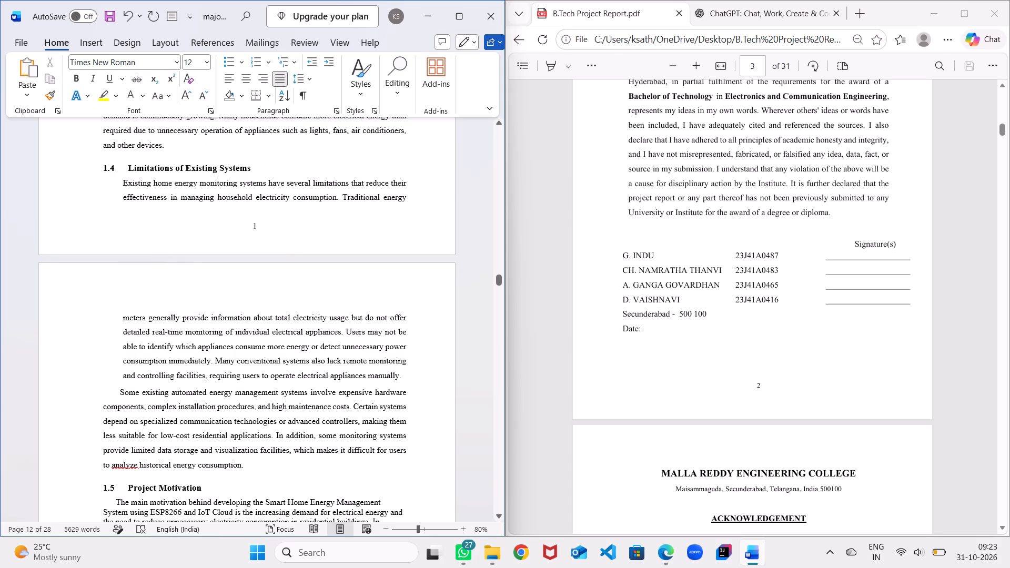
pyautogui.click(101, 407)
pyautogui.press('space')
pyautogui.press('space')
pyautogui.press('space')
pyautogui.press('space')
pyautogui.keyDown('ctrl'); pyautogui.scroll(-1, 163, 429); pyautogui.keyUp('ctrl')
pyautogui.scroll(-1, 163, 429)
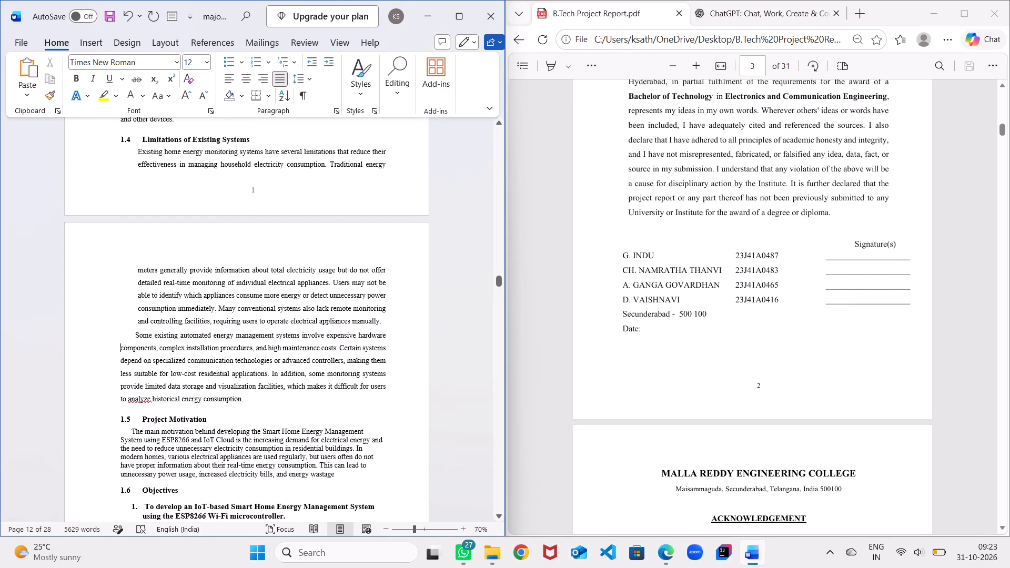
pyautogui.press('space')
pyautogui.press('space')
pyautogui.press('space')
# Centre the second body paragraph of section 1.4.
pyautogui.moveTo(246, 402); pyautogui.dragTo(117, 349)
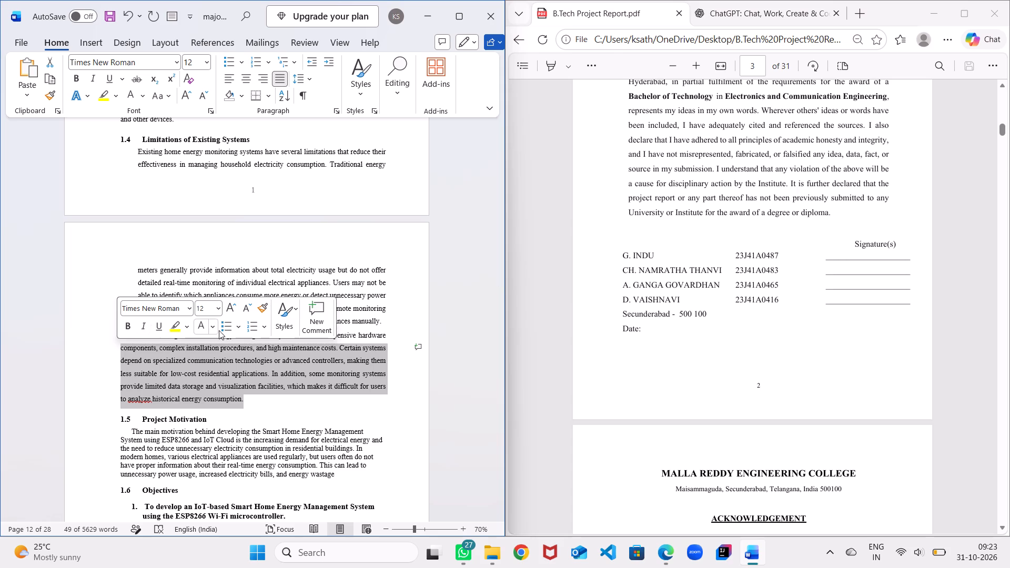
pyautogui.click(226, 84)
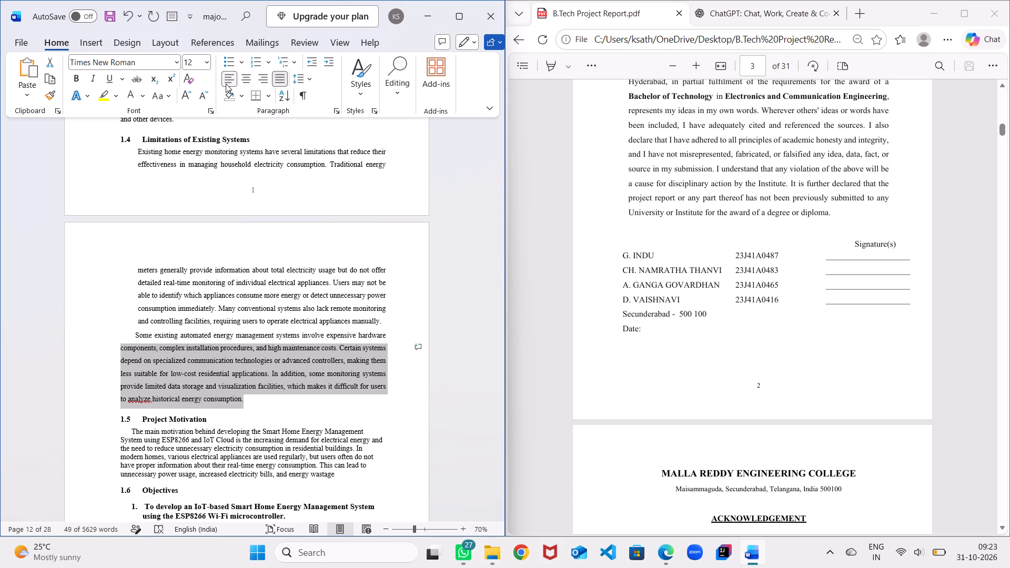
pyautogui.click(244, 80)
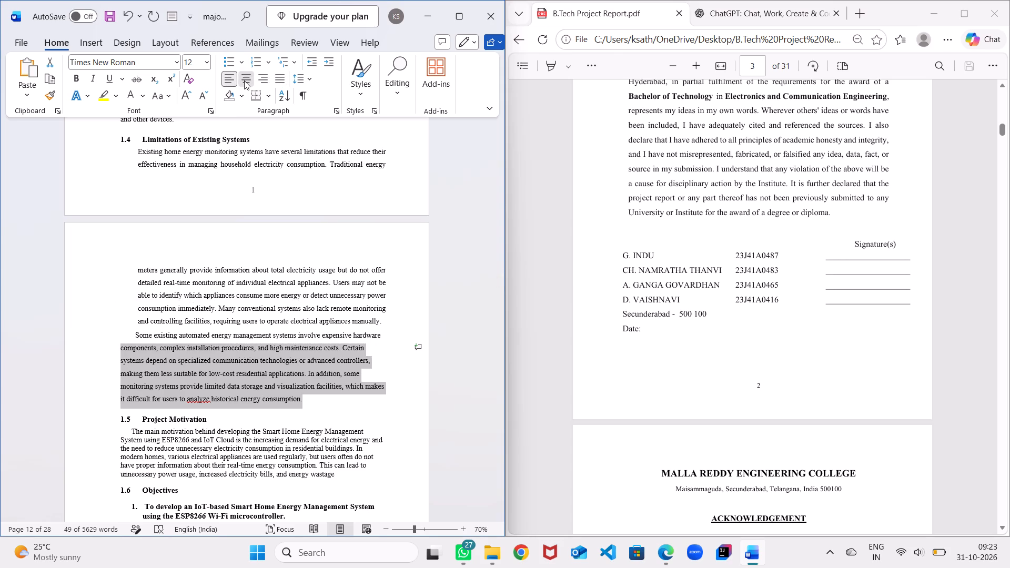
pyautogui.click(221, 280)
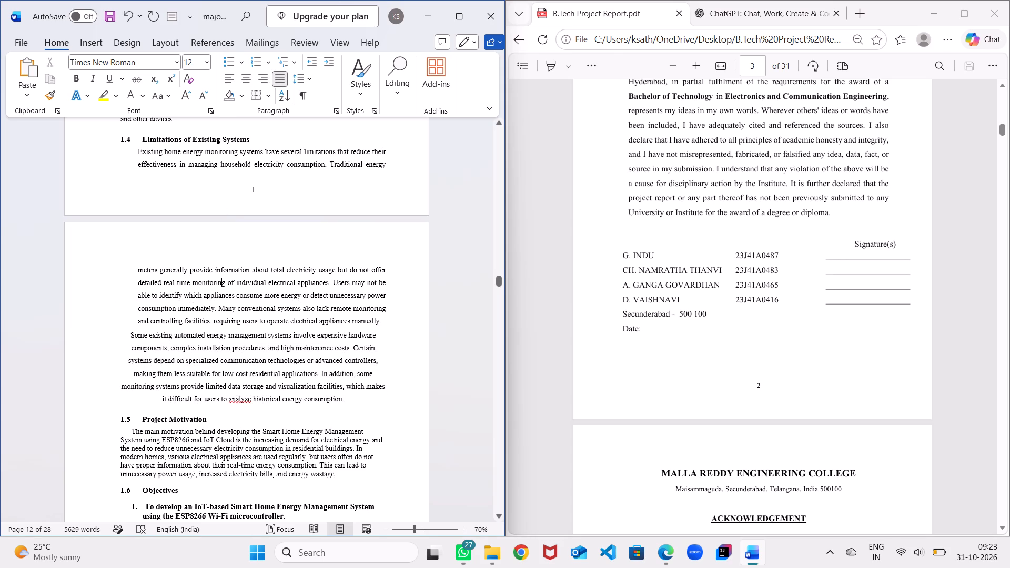
# Left-align both body paragraphs of section 1.4, Limitations of Existing Systems.
pyautogui.moveTo(349, 404); pyautogui.dragTo(148, 161)
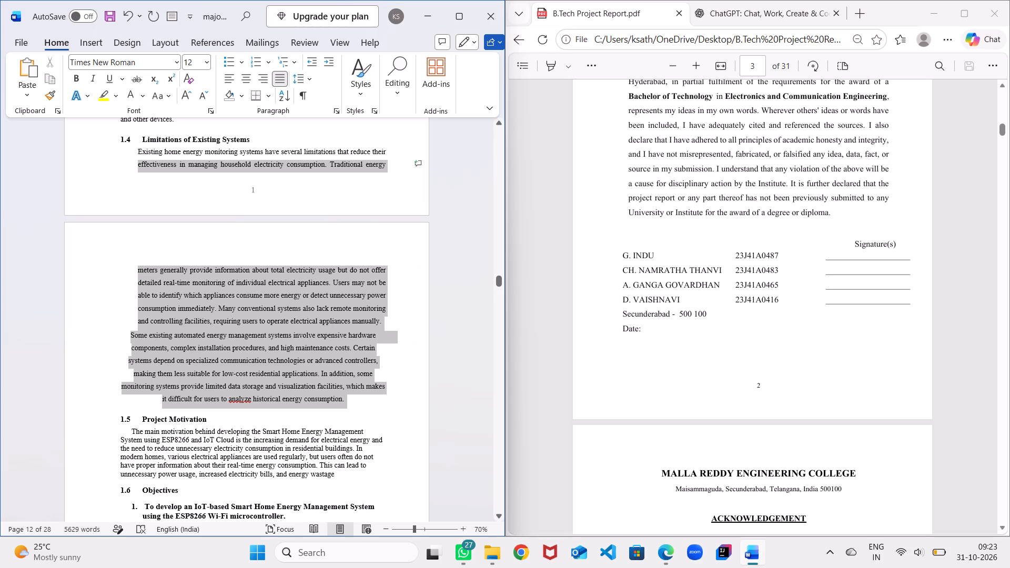
pyautogui.moveTo(148, 161); pyautogui.dragTo(136, 148)
pyautogui.click(234, 79)
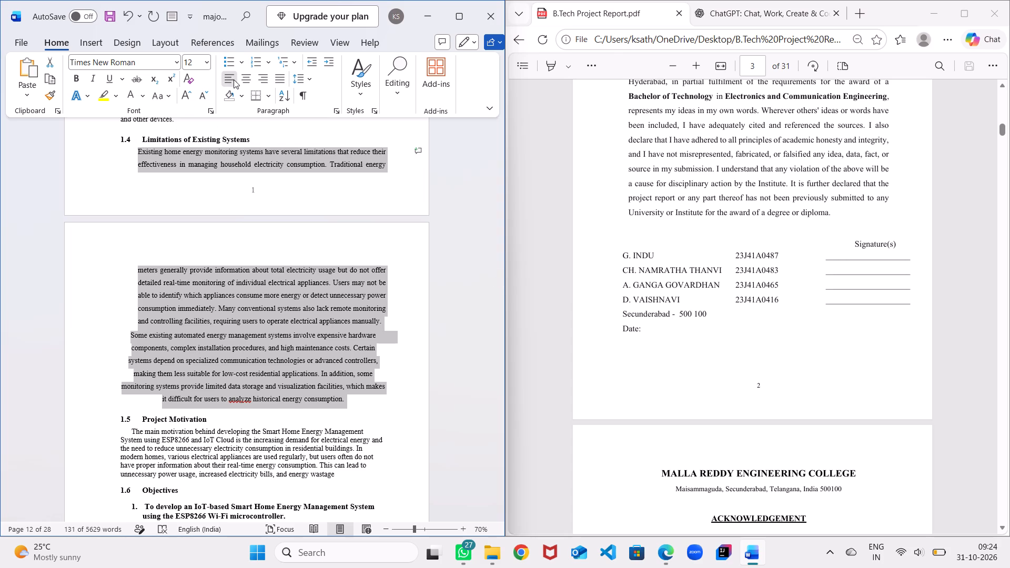
pyautogui.click(163, 346)
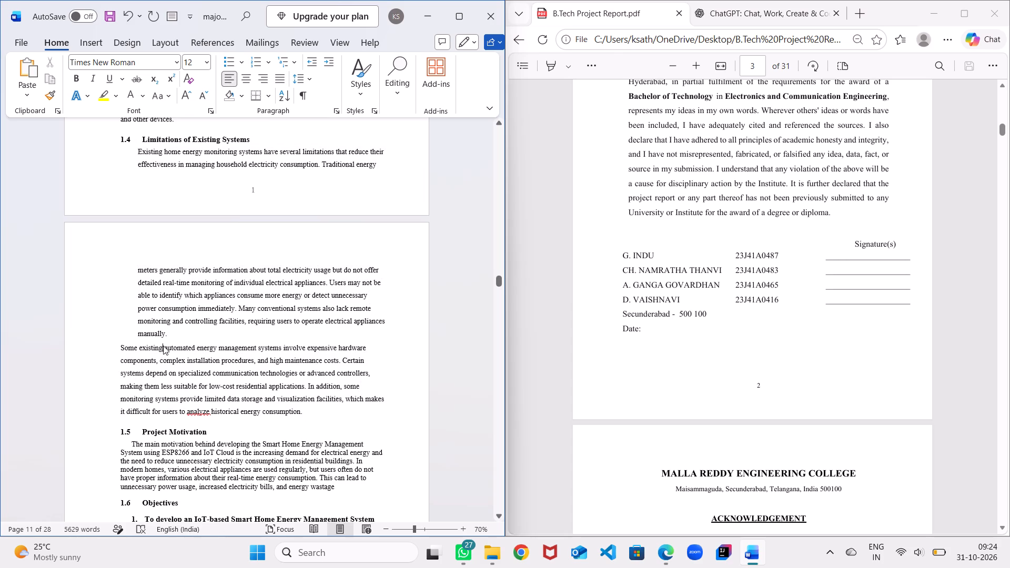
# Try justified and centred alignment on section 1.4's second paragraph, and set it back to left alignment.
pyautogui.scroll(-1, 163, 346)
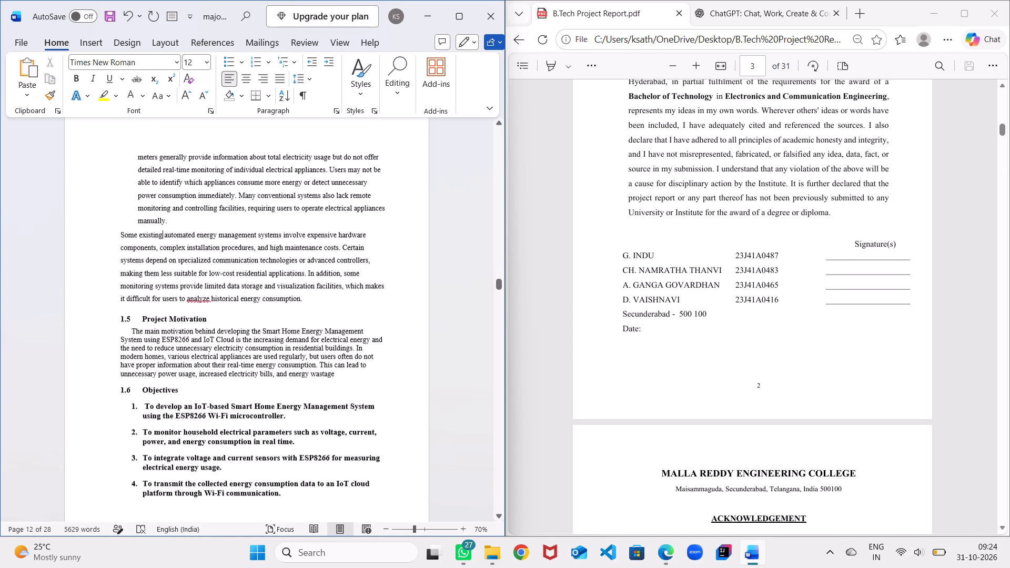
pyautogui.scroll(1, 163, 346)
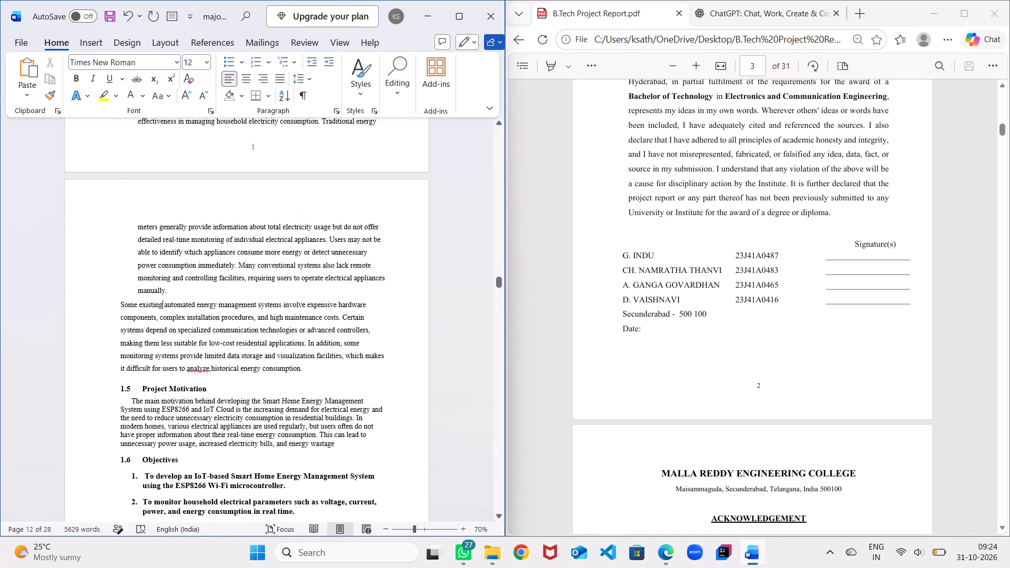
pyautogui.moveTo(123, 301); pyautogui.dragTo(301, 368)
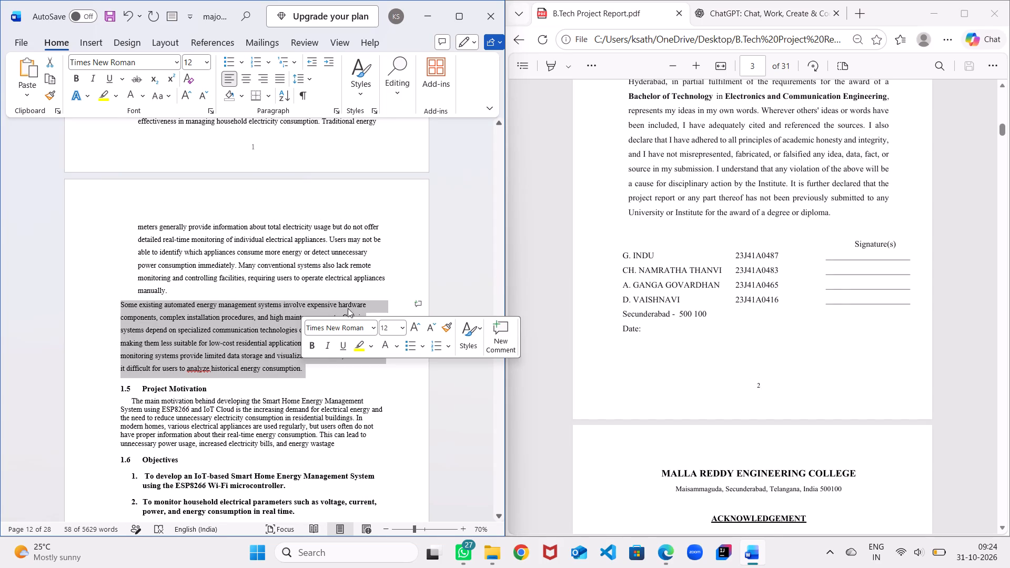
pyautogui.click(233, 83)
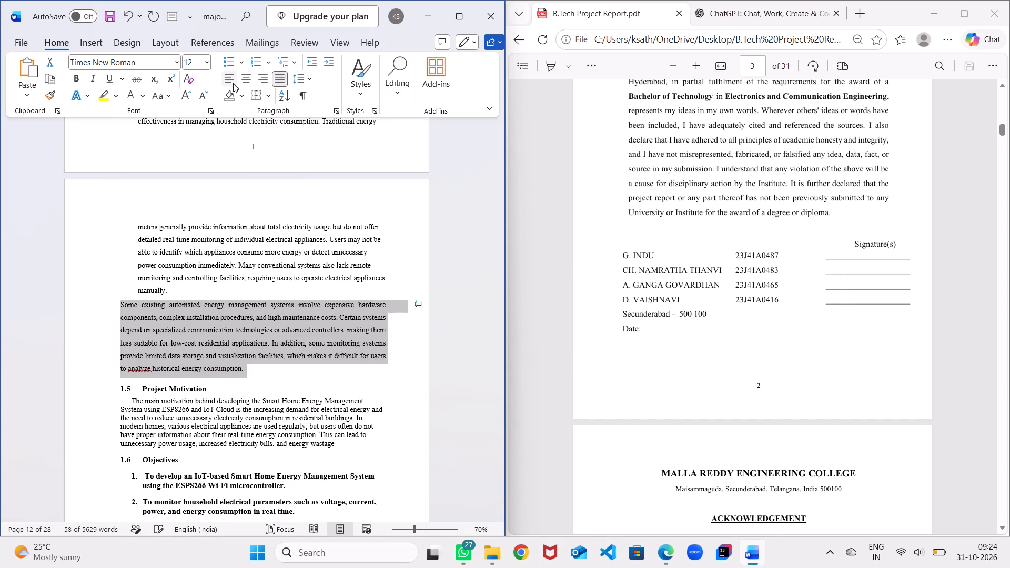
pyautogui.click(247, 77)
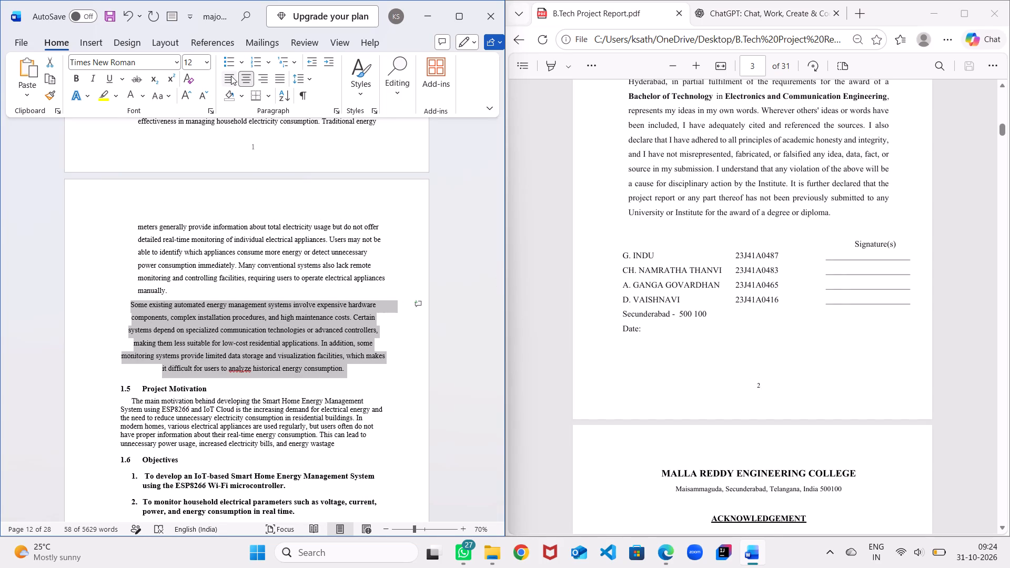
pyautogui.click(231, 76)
# Indent the first line of section 1.4's second paragraph by inserting eight spaces before "Some existing".
pyautogui.click(135, 297)
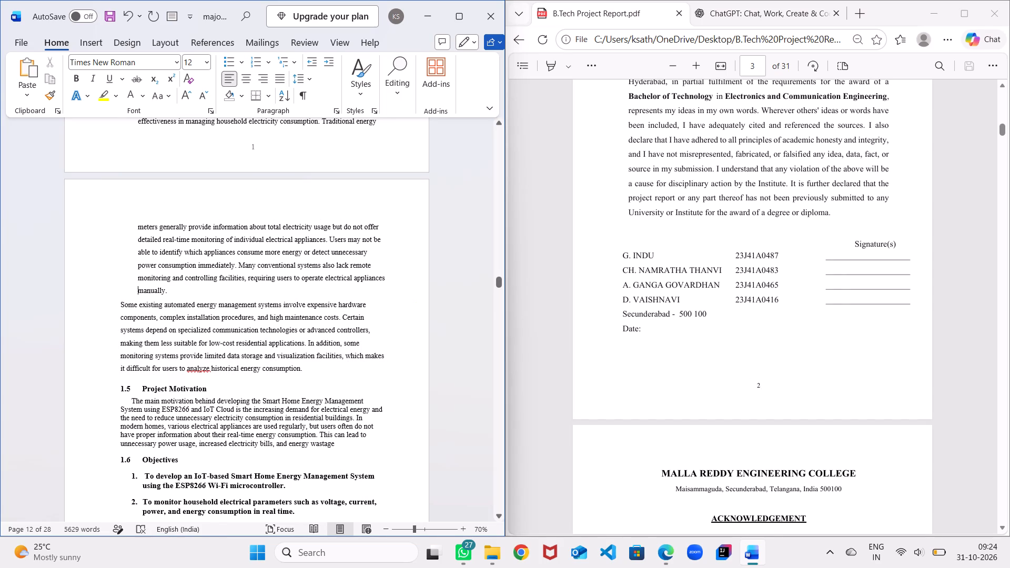
pyautogui.click(120, 303)
pyautogui.press('space')
pyautogui.press('space')
pyautogui.press('space')
pyautogui.press('space')
pyautogui.press('space')
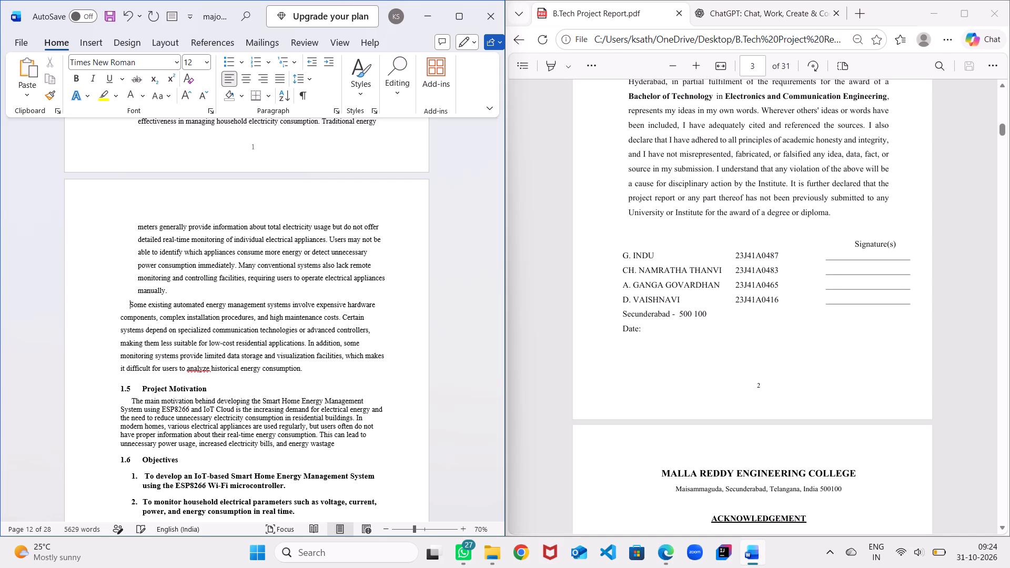
pyautogui.press('space')
pyautogui.press('space')
pyautogui.press('space')
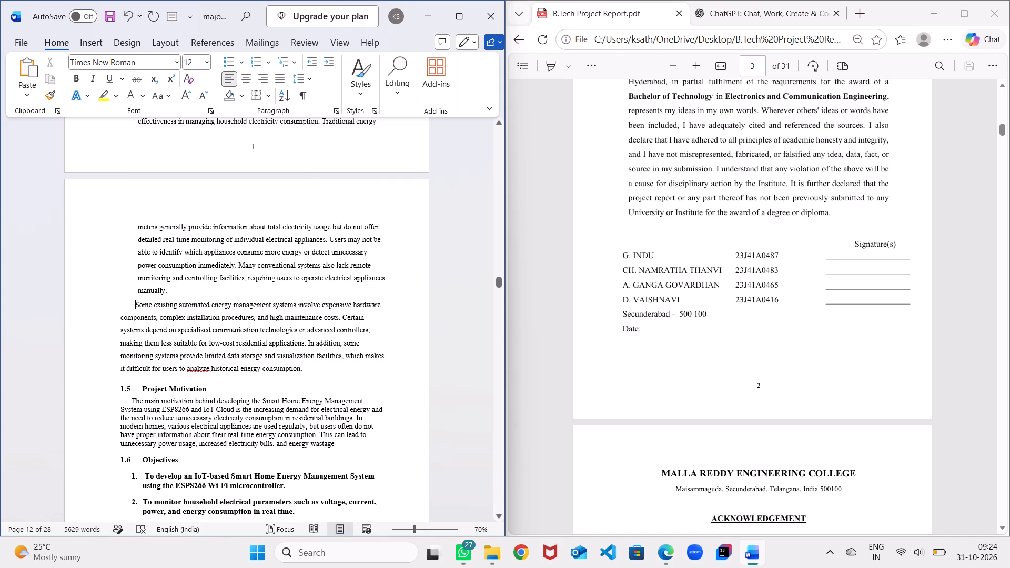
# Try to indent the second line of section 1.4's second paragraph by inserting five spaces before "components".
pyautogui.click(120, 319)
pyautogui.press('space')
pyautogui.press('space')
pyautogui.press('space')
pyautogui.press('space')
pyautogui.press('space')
# Justify the second body paragraph of section 1.4.
pyautogui.click(308, 367)
pyautogui.moveTo(300, 368); pyautogui.dragTo(170, 318)
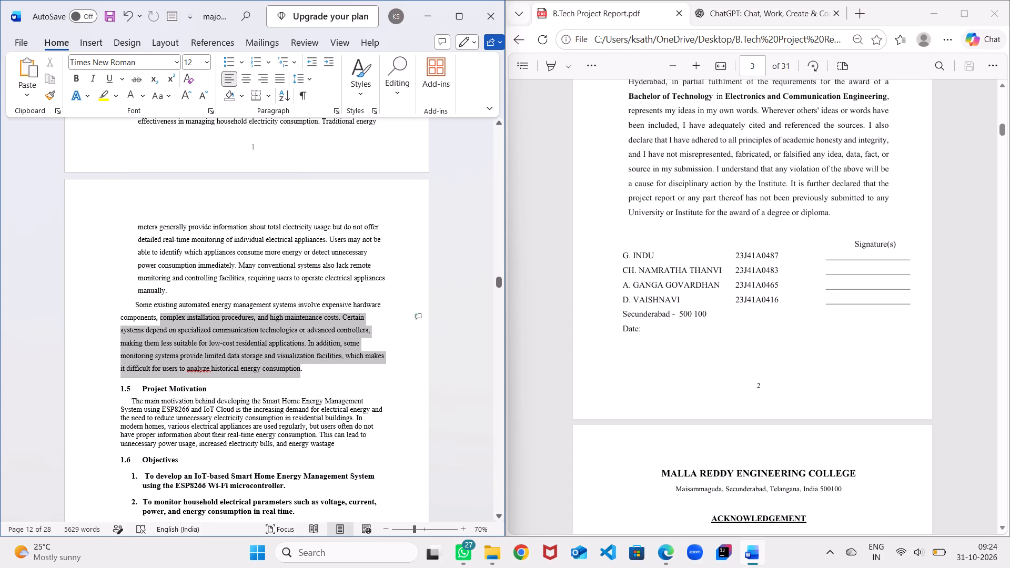
pyautogui.moveTo(170, 318); pyautogui.dragTo(130, 316)
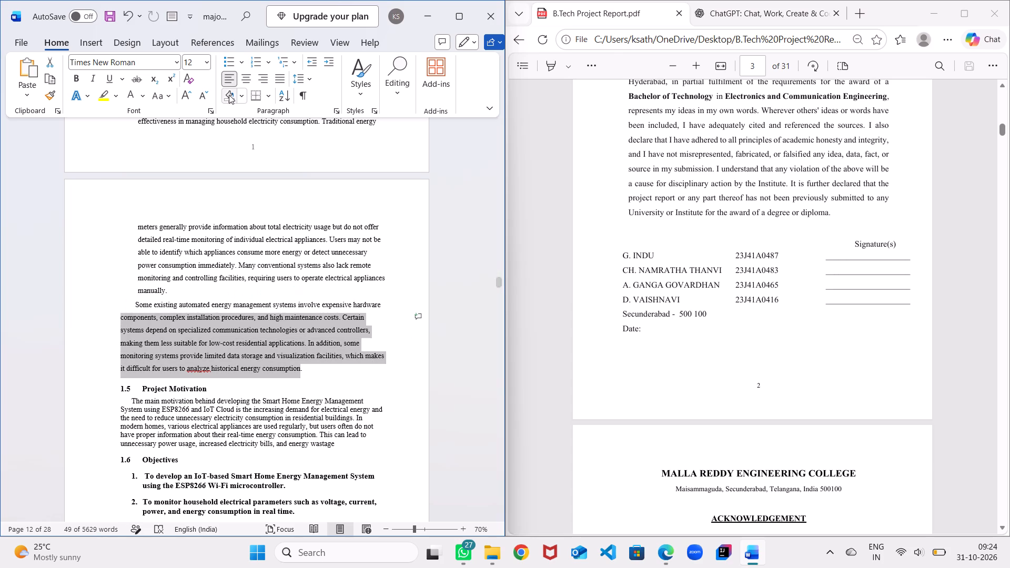
pyautogui.click(227, 81)
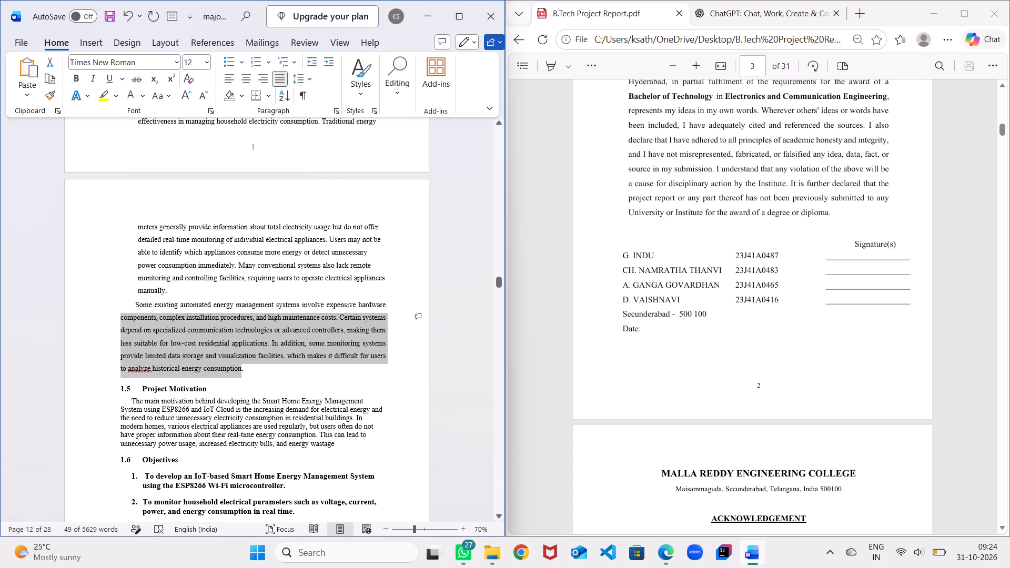
pyautogui.click(185, 306)
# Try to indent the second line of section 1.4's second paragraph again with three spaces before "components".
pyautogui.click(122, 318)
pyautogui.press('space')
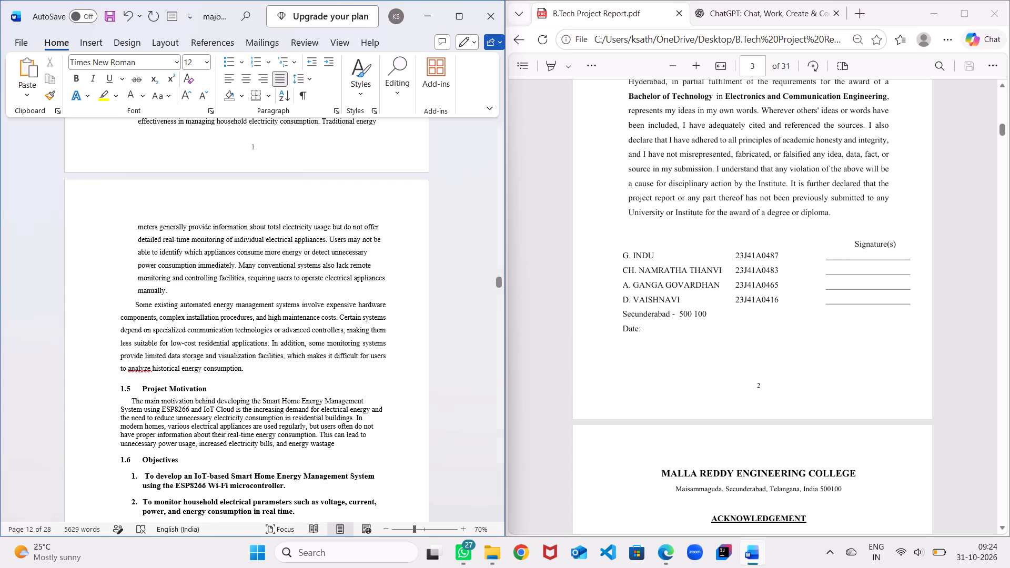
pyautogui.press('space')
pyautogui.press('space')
# Look through the report's front matter from the cover page to the list of symbols, abbreviations and nomenclature.
pyautogui.scroll(9, 122, 318)
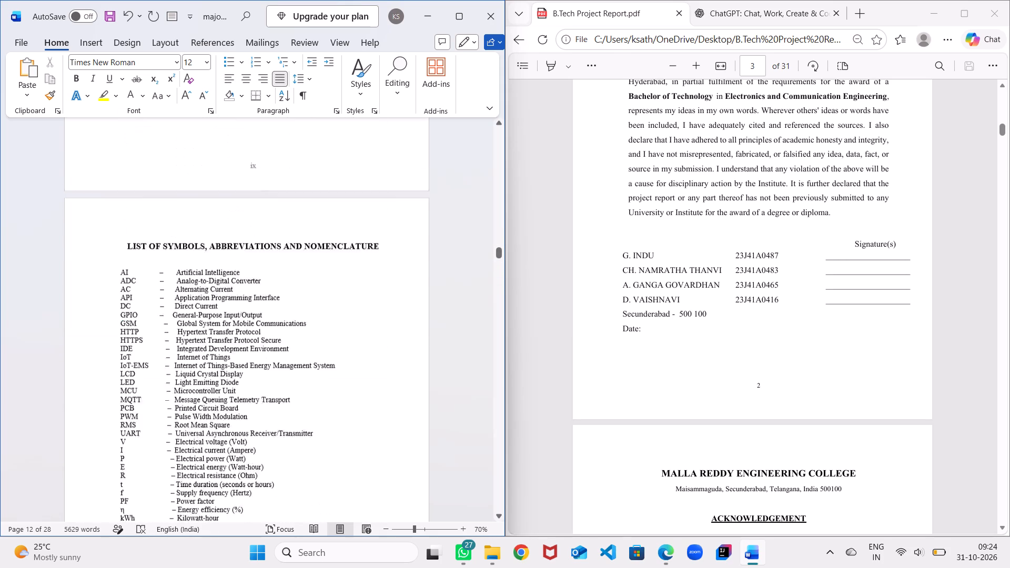
pyautogui.scroll(15, 122, 318)
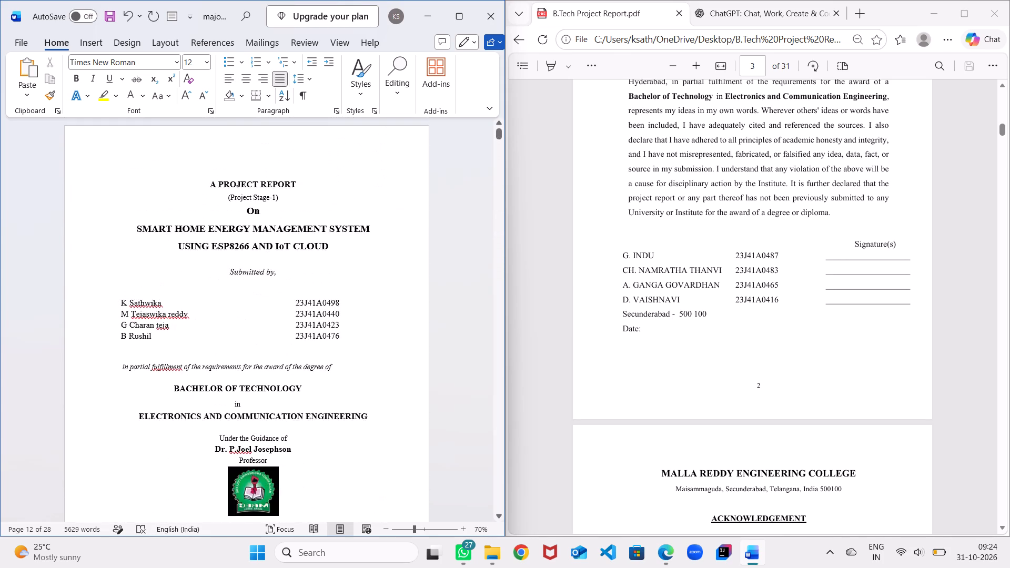
pyautogui.scroll(4, 122, 318)
pyautogui.scroll(-5, 122, 318)
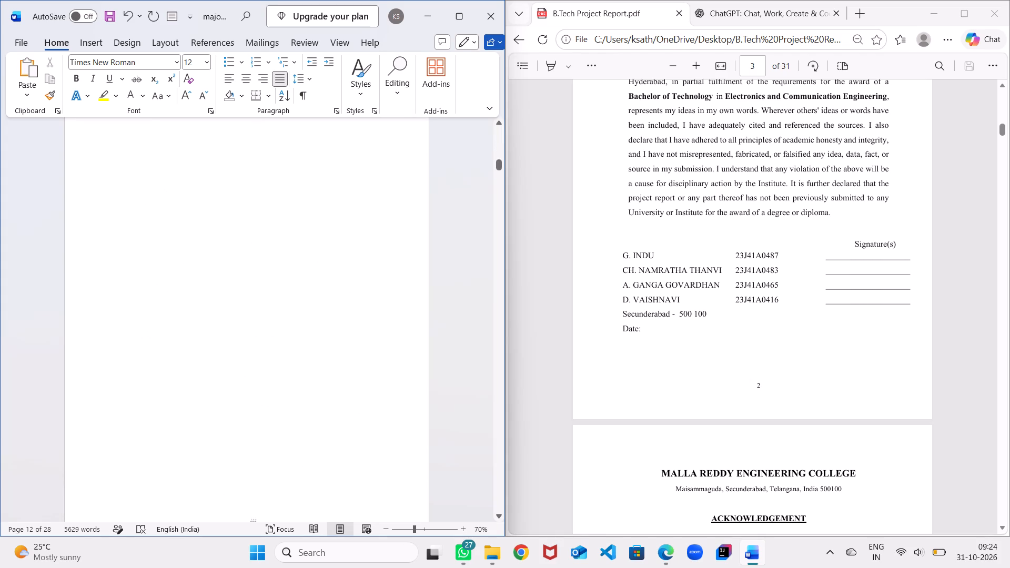
pyautogui.scroll(-5, 122, 318)
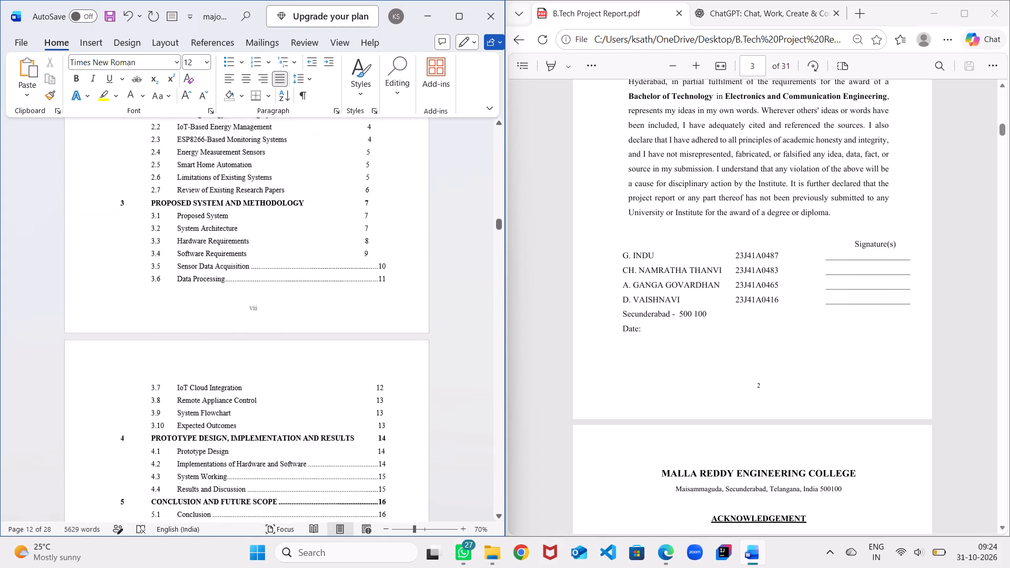
pyautogui.scroll(-4, 122, 318)
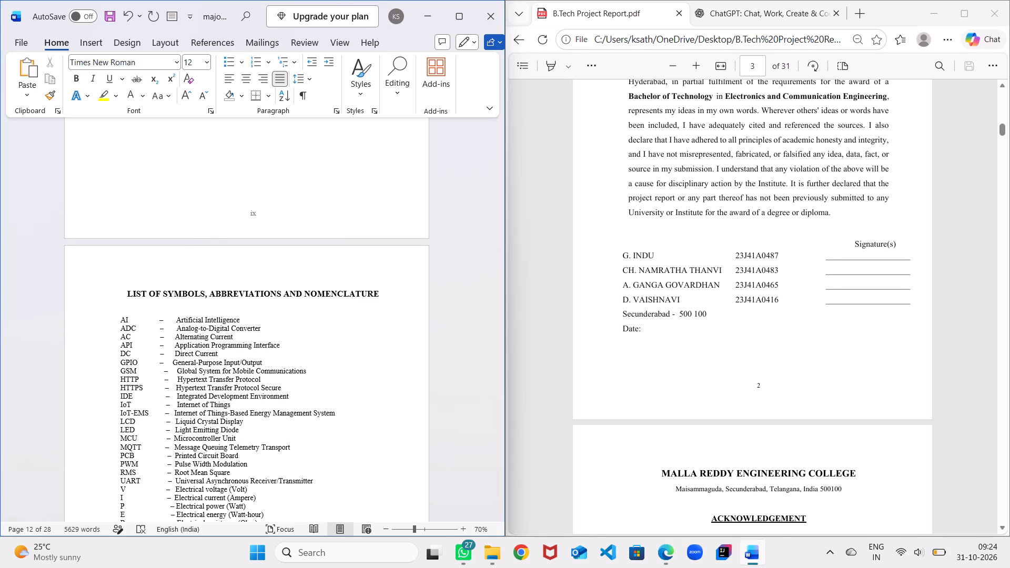
pyautogui.scroll(-3, 122, 318)
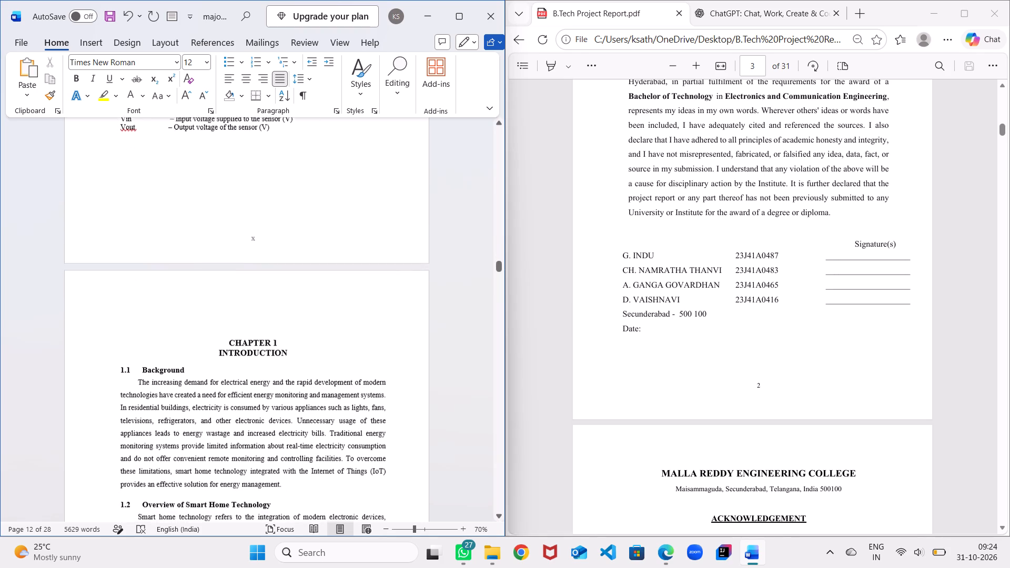
# Review the layout of the report's body from Chapter 1 through to the last page of the references.
pyautogui.scroll(-3, 122, 318)
pyautogui.scroll(1, 122, 318)
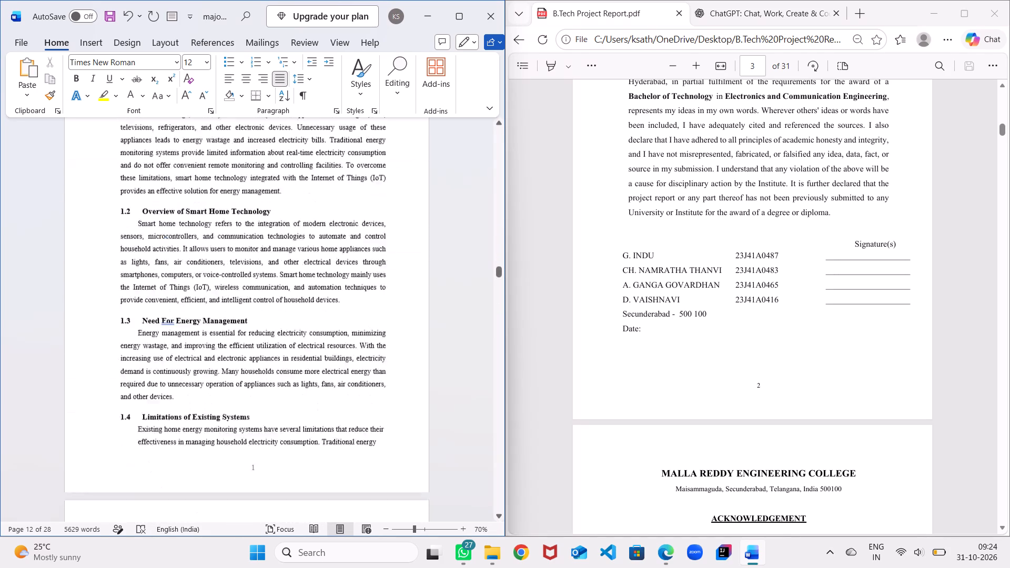
pyautogui.scroll(-2, 122, 318)
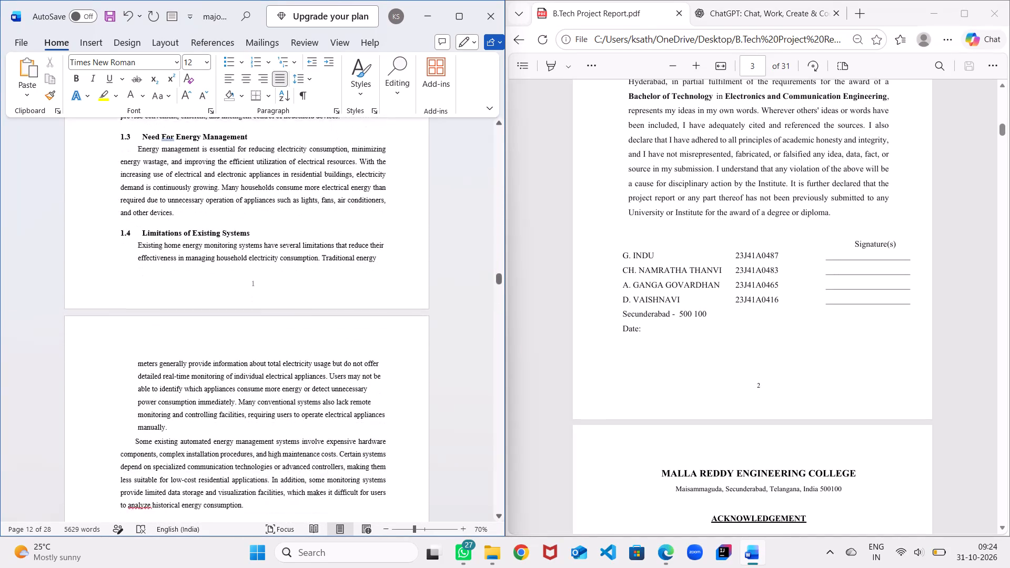
pyautogui.scroll(-1, 122, 318)
pyautogui.scroll(-1, 130, 401)
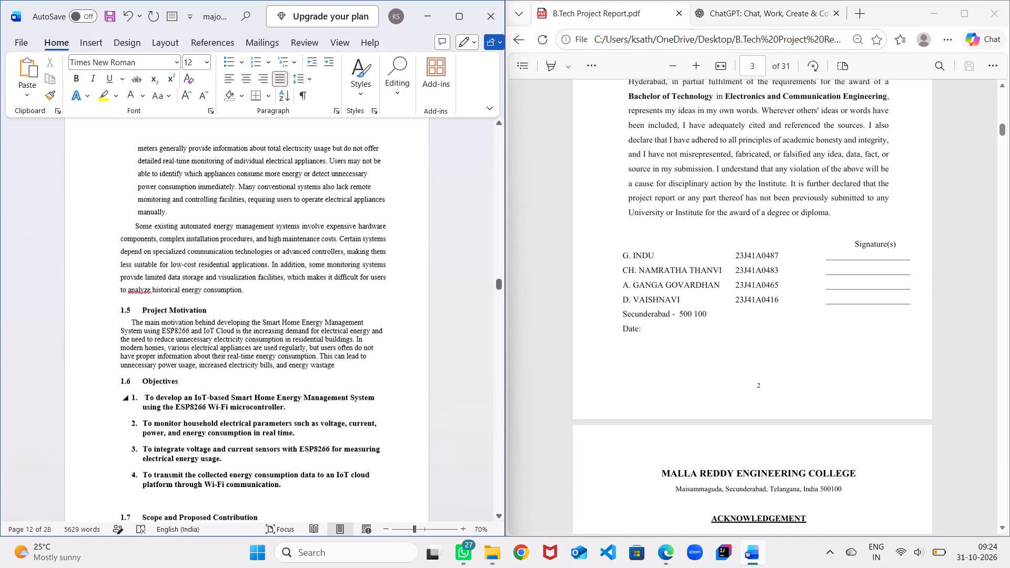
pyautogui.scroll(-4, 130, 401)
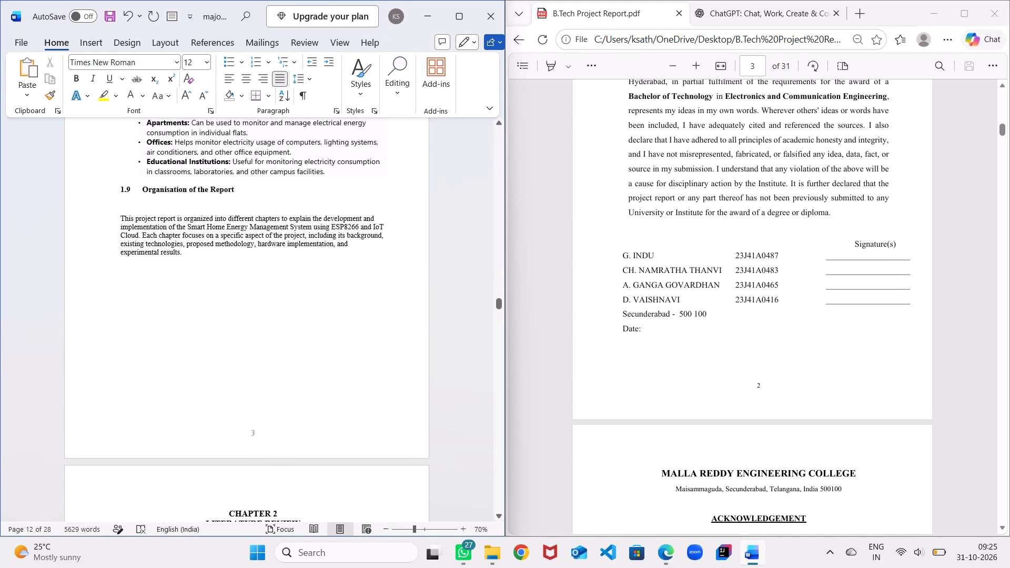
pyautogui.scroll(-8, 130, 401)
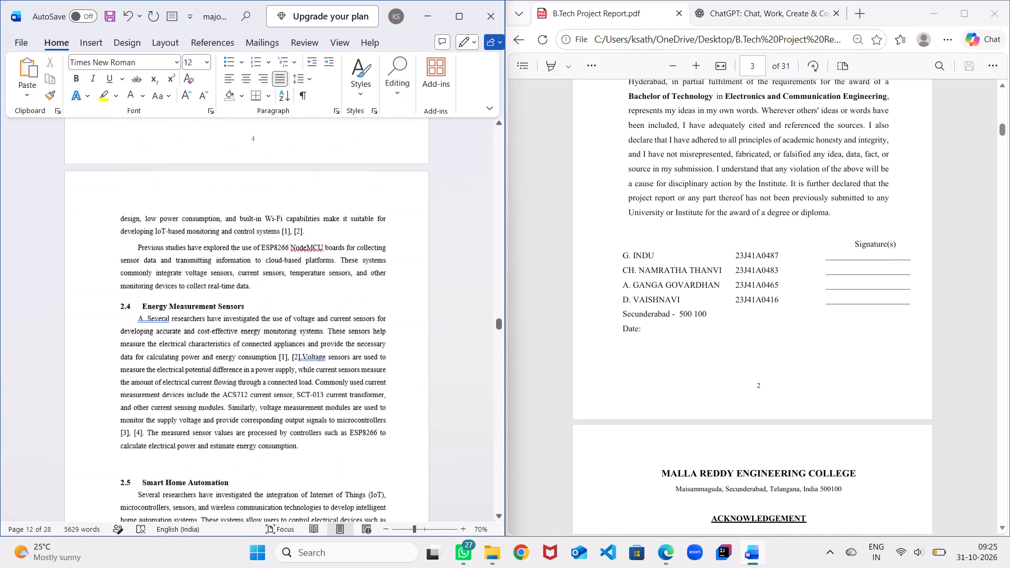
pyautogui.scroll(-13, 130, 401)
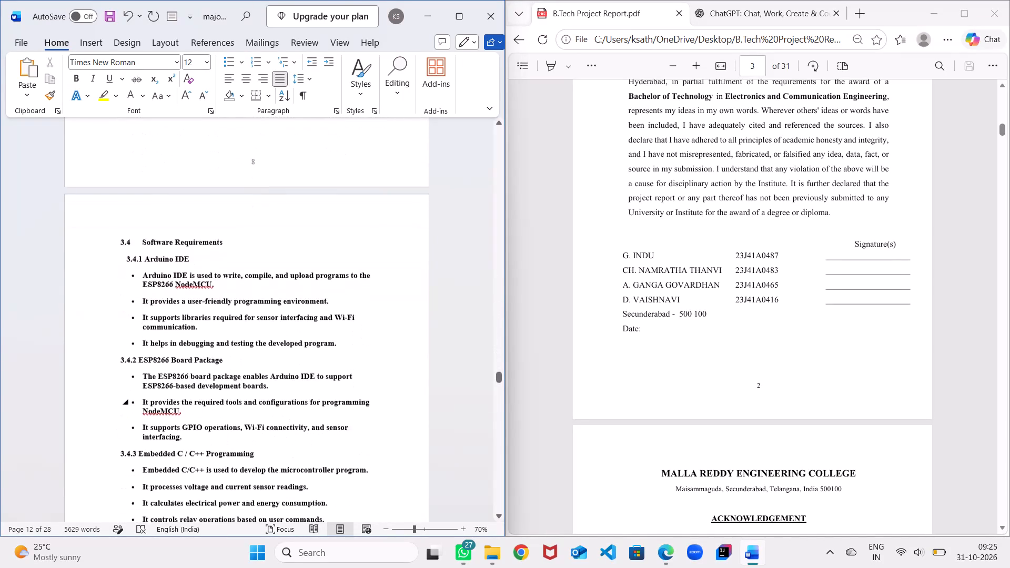
pyautogui.scroll(-12, 130, 401)
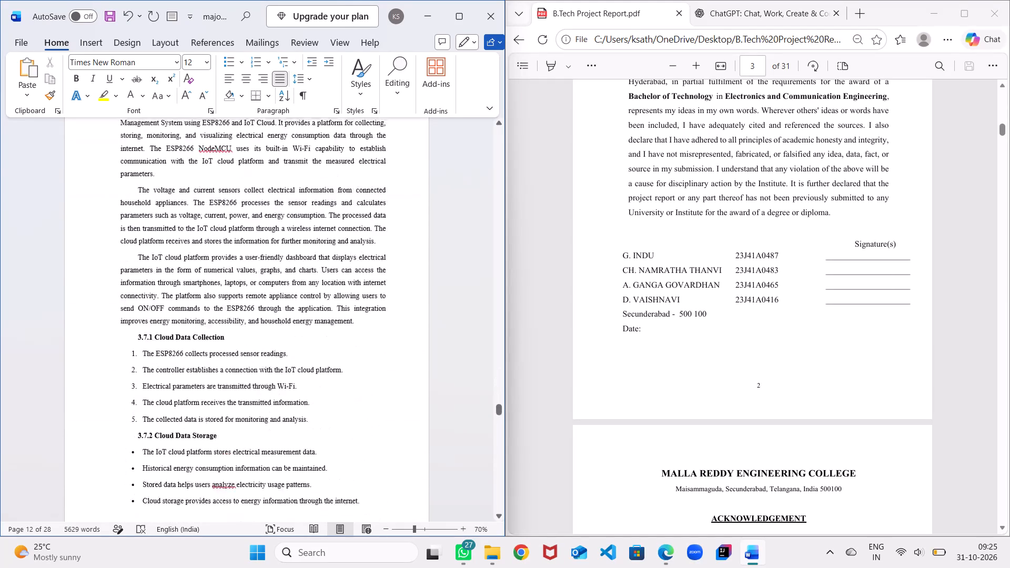
pyautogui.scroll(-10, 130, 401)
pyautogui.scroll(1, 130, 401)
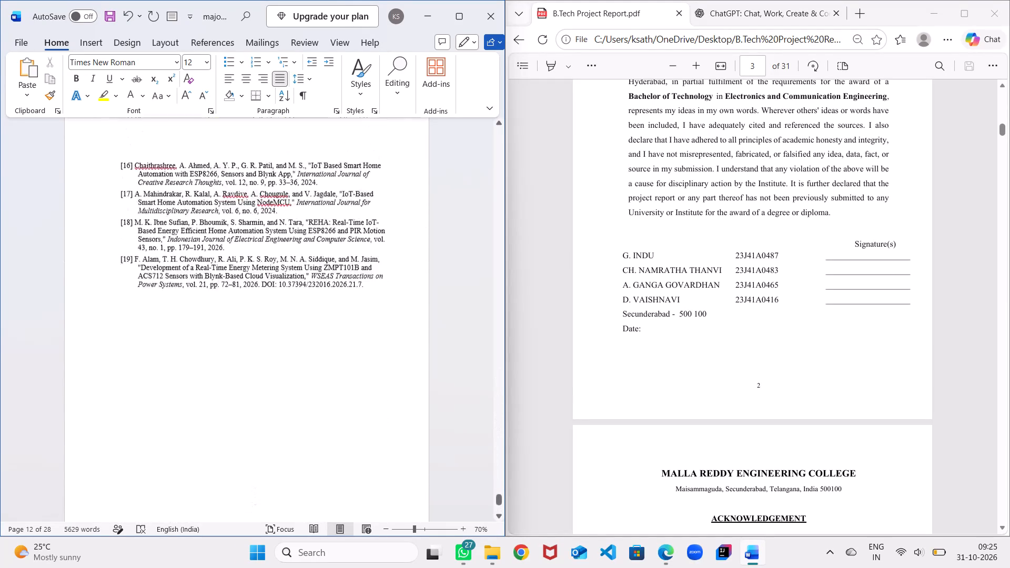
pyautogui.scroll(2, 130, 401)
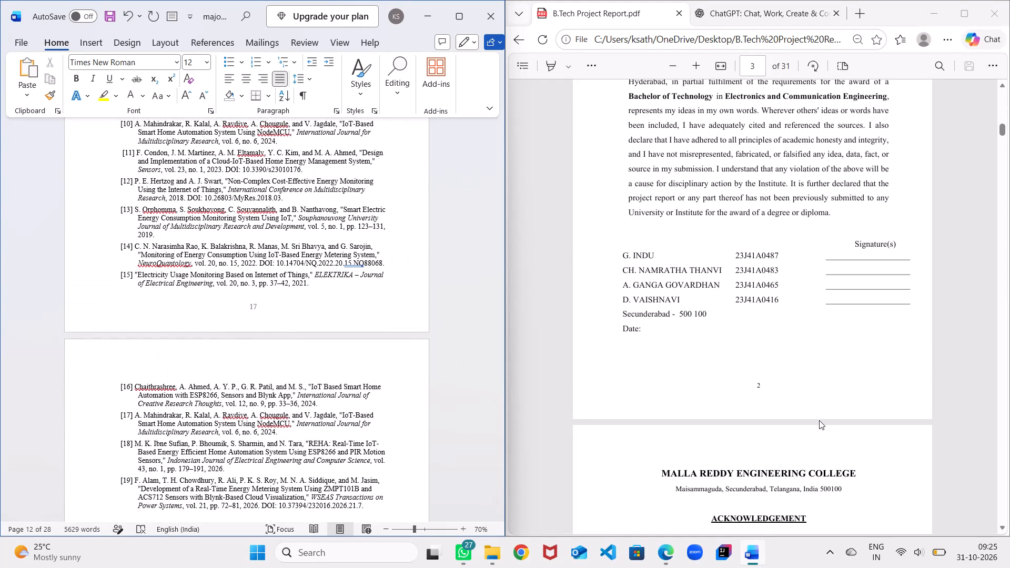
# Examine the closing pages of the reference PDF, from the Chapter 4 testing sections to the system testing summary.
pyautogui.scroll(-20, 819, 420)
pyautogui.scroll(-17, 819, 420)
pyautogui.scroll(-9, 819, 420)
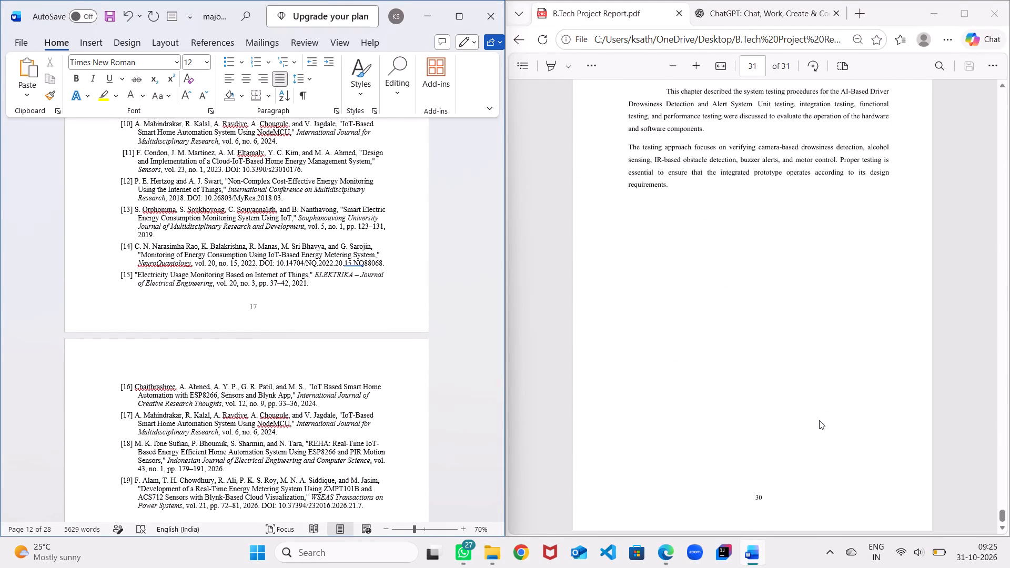
pyautogui.scroll(-2, 819, 420)
pyautogui.scroll(3, 819, 420)
pyautogui.rightClick(819, 420)
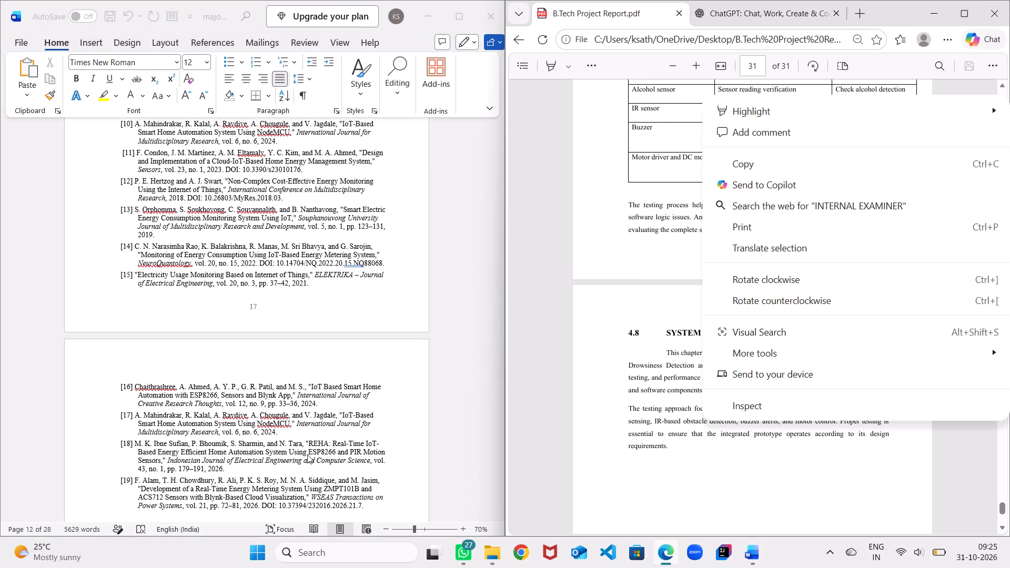
pyautogui.scroll(2, 302, 388)
pyautogui.click(421, 373)
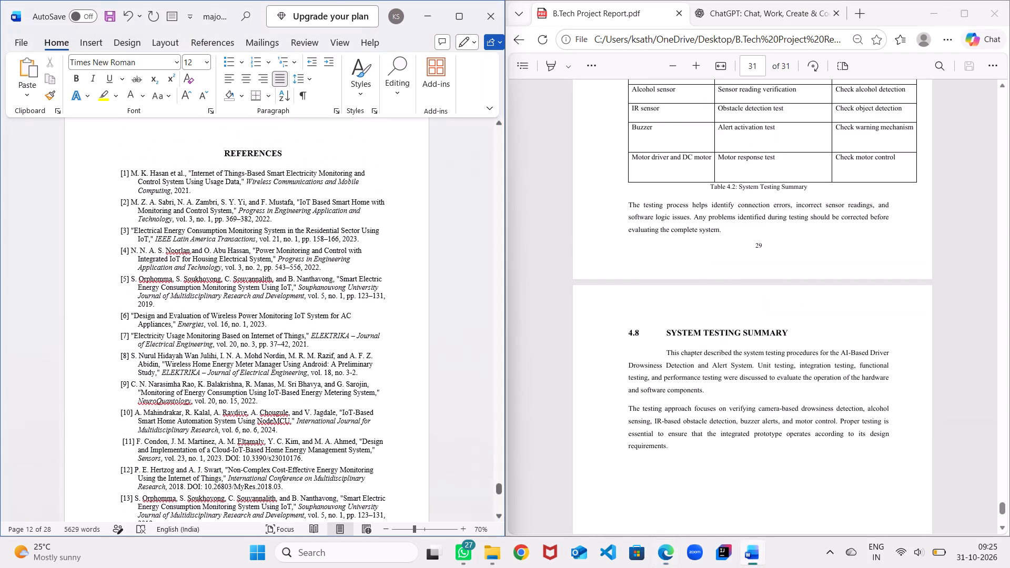
pyautogui.scroll(4, 704, 292)
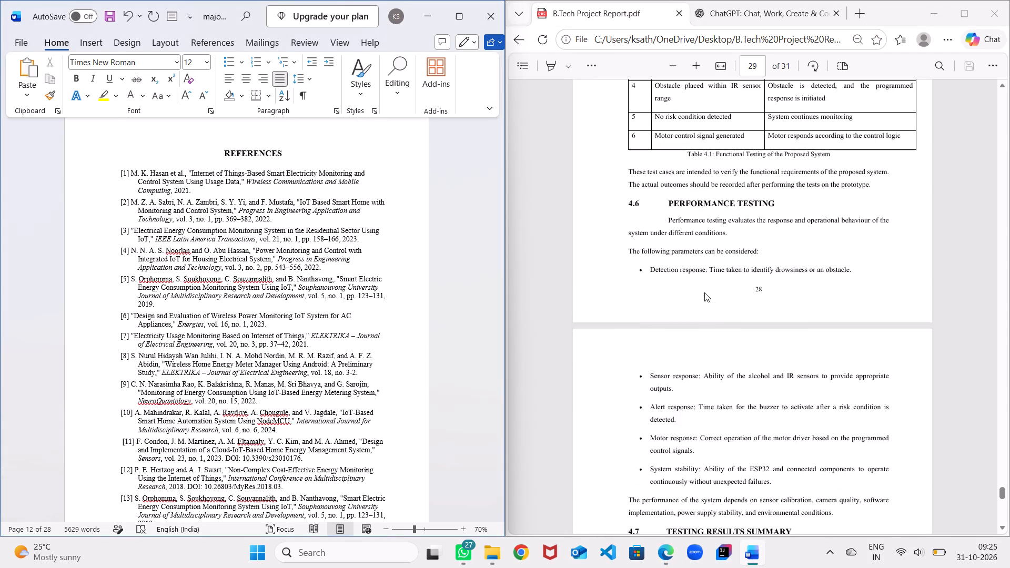
pyautogui.scroll(5, 704, 292)
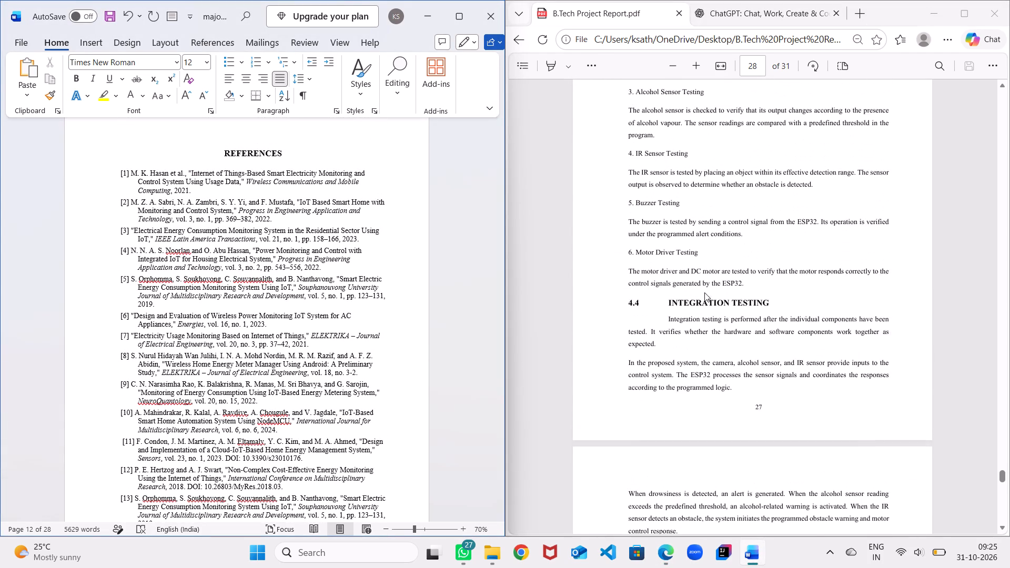
pyautogui.scroll(1, 704, 292)
pyautogui.scroll(-18, 704, 292)
pyautogui.scroll(1, 704, 292)
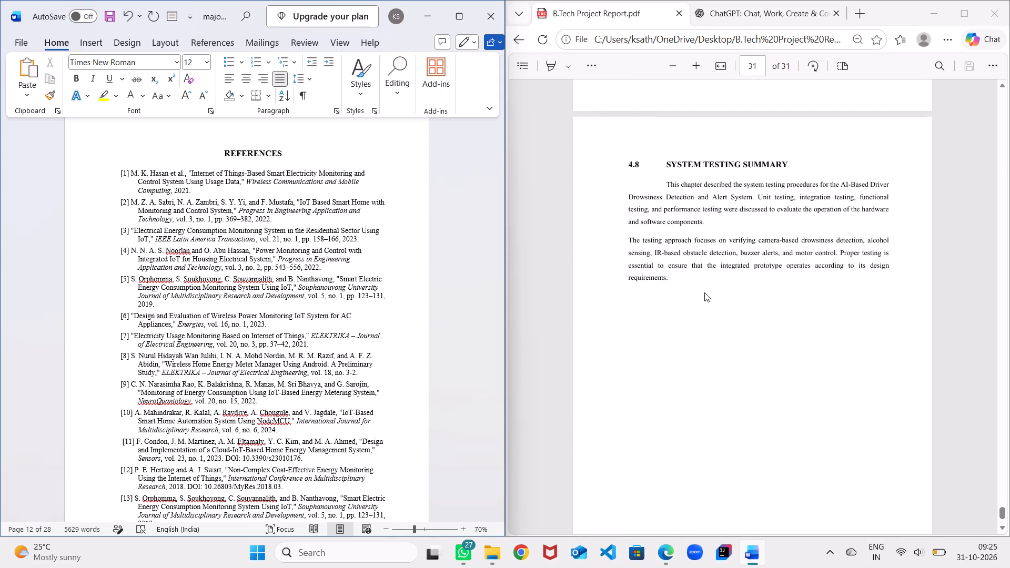
# Compare the report's Chapter 5 and references pages with Chapter 4 and the last page of the reference PDF.
pyautogui.scroll(1, 704, 292)
pyautogui.scroll(2, 309, 235)
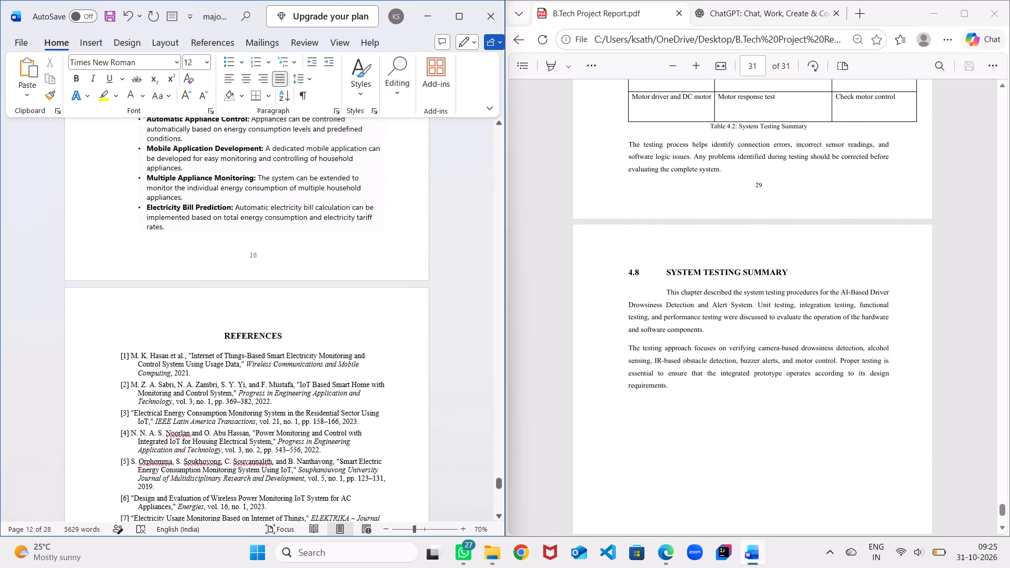
pyautogui.scroll(3, 309, 235)
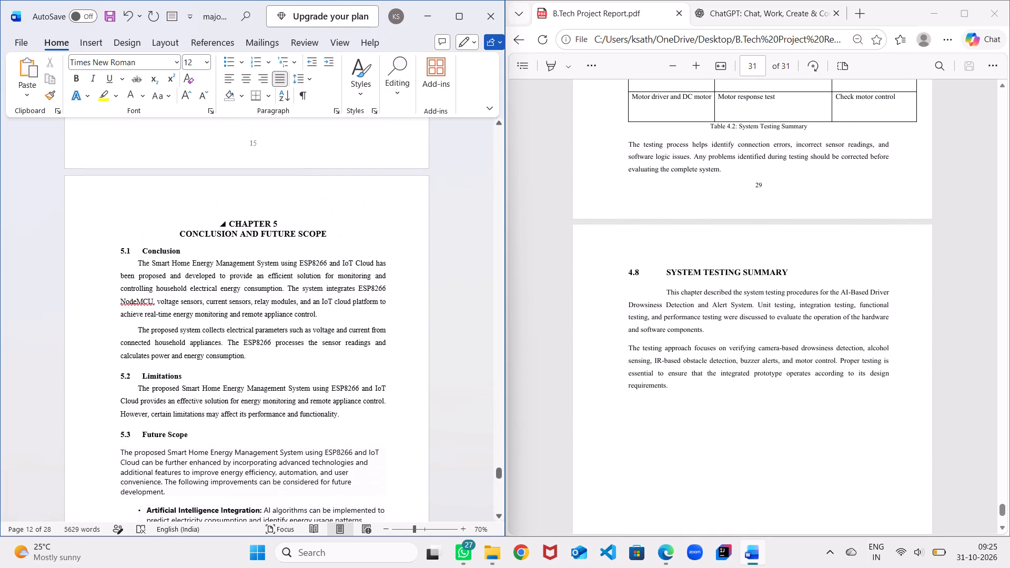
pyautogui.scroll(6, 734, 186)
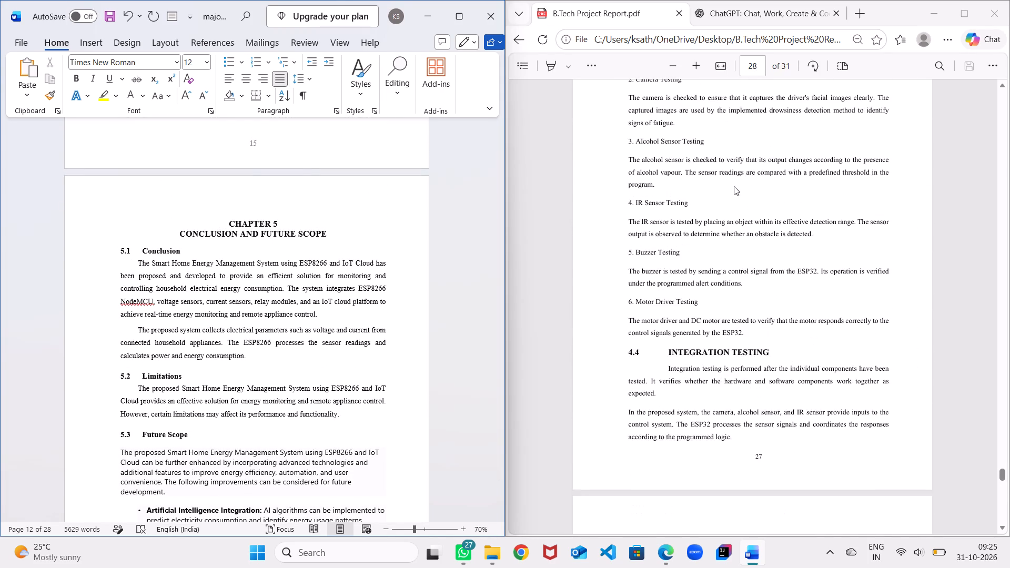
pyautogui.scroll(5, 734, 186)
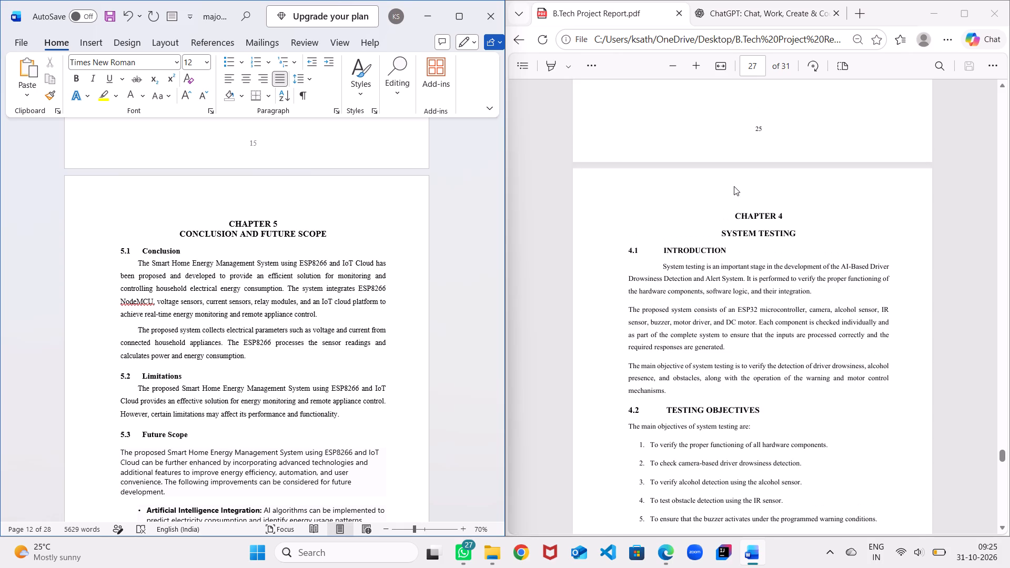
pyautogui.scroll(-20, 221, 285)
pyautogui.scroll(-2, 221, 285)
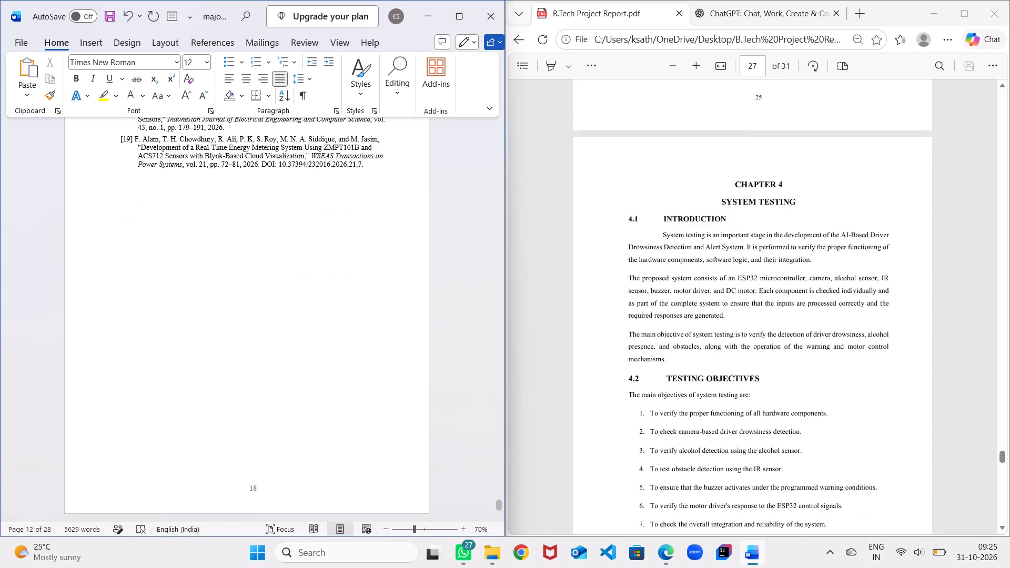
pyautogui.scroll(-9, 632, 228)
pyautogui.scroll(1, 280, 242)
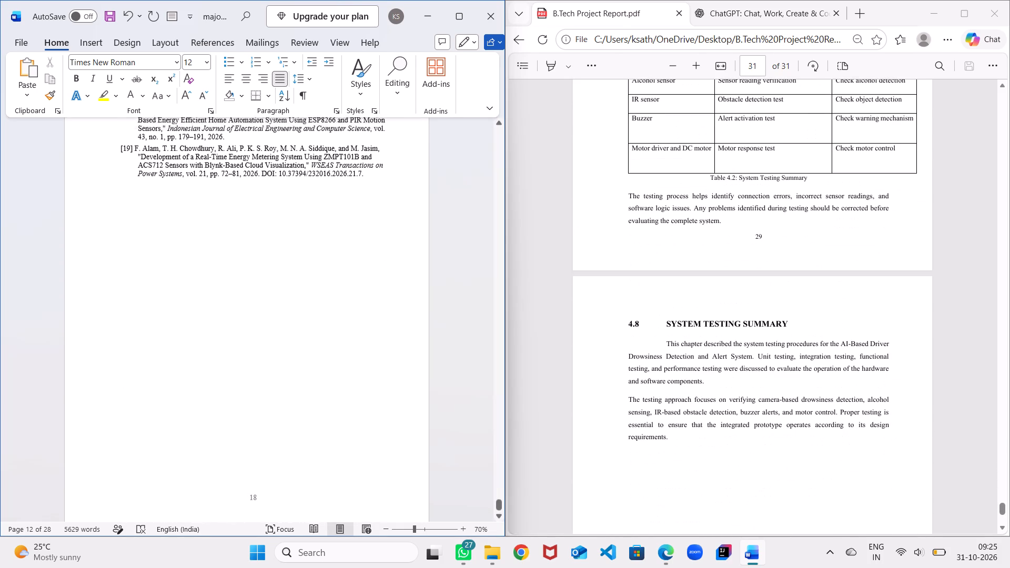
pyautogui.scroll(4, 280, 242)
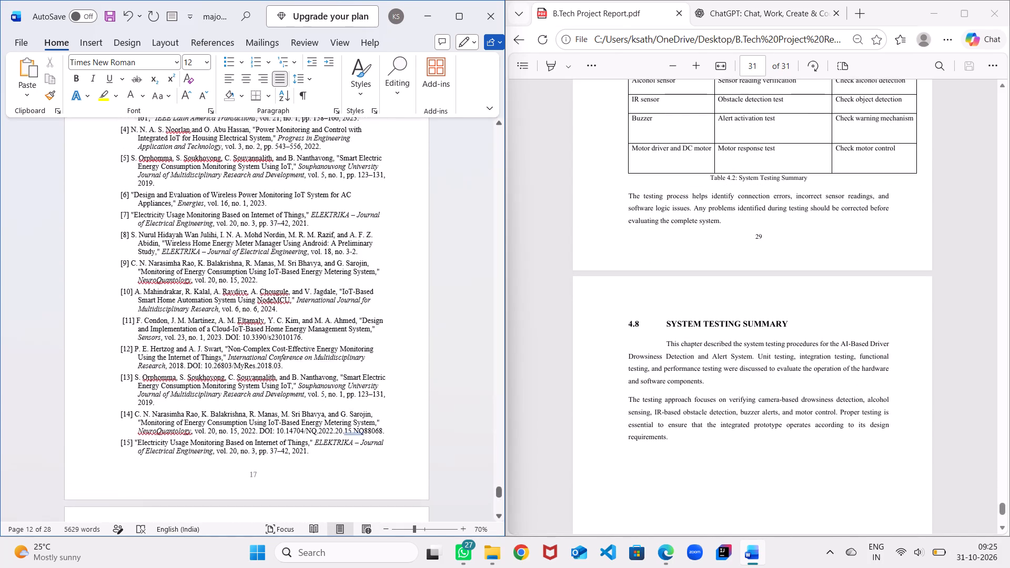
pyautogui.scroll(1, 280, 242)
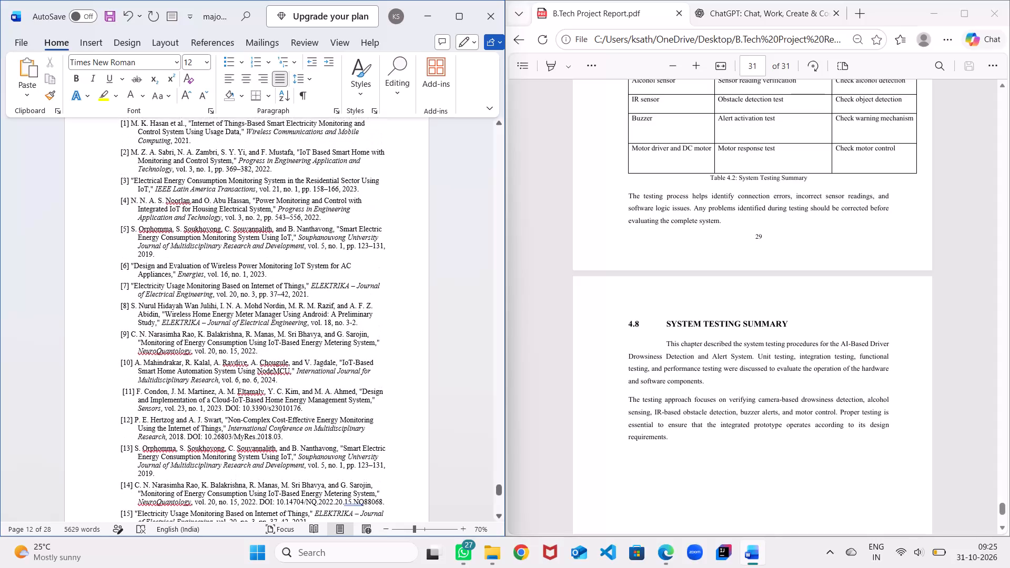